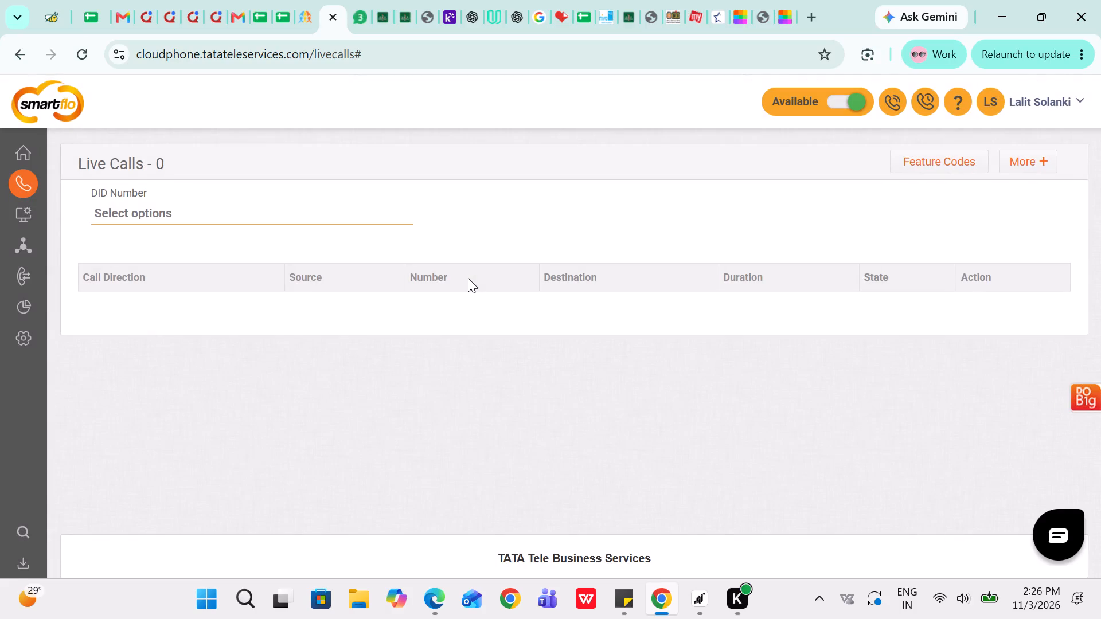
Open the dialer with its number entry and keypad over the Live Calls page.
left_click(889, 103)
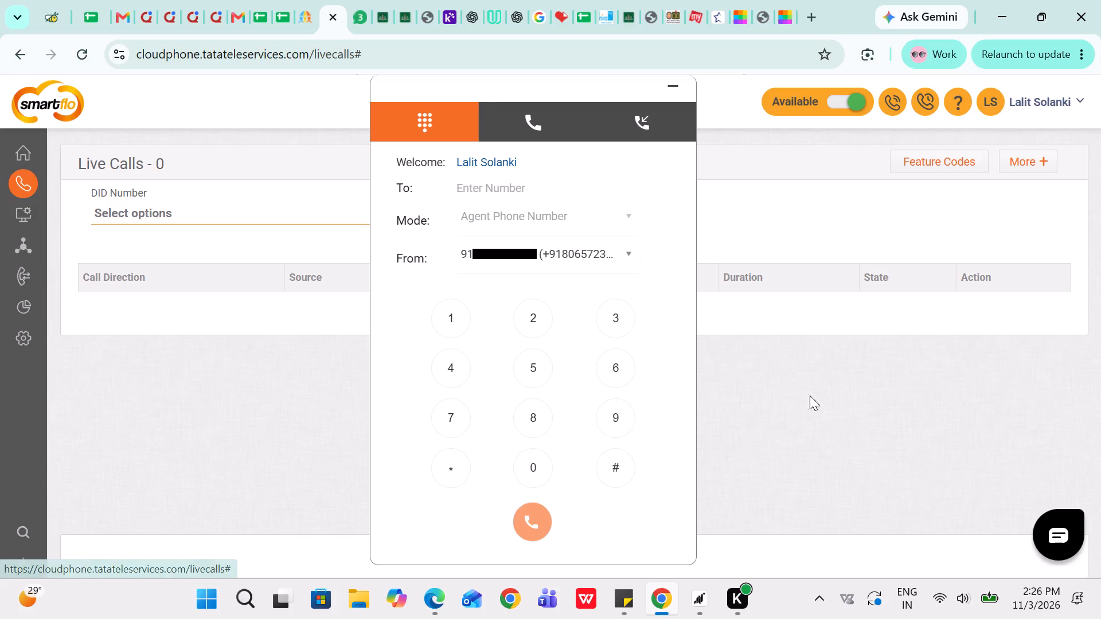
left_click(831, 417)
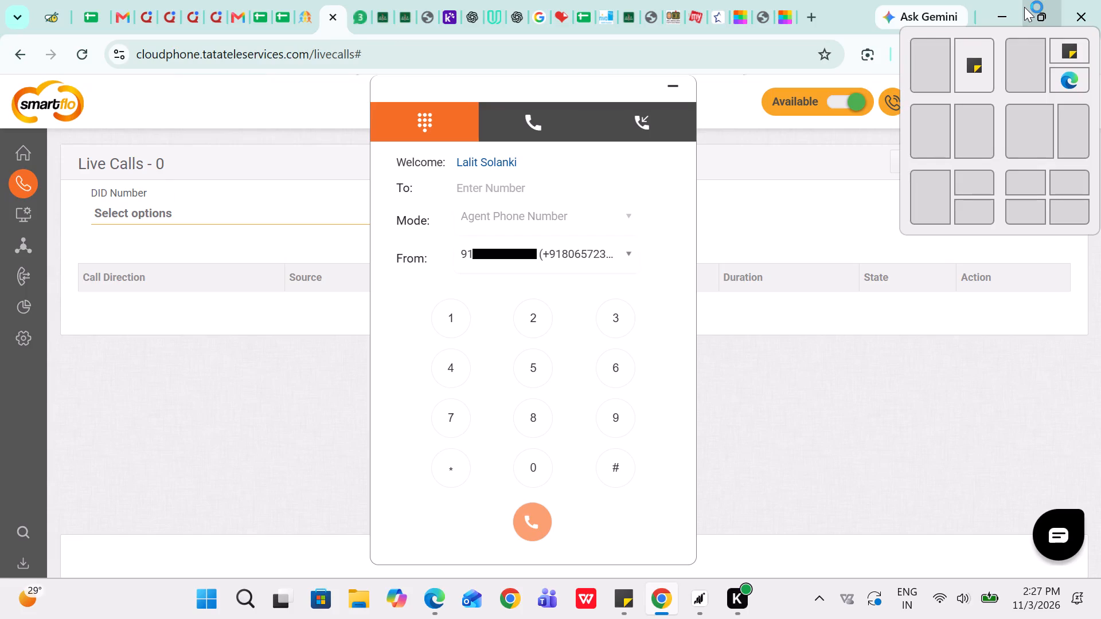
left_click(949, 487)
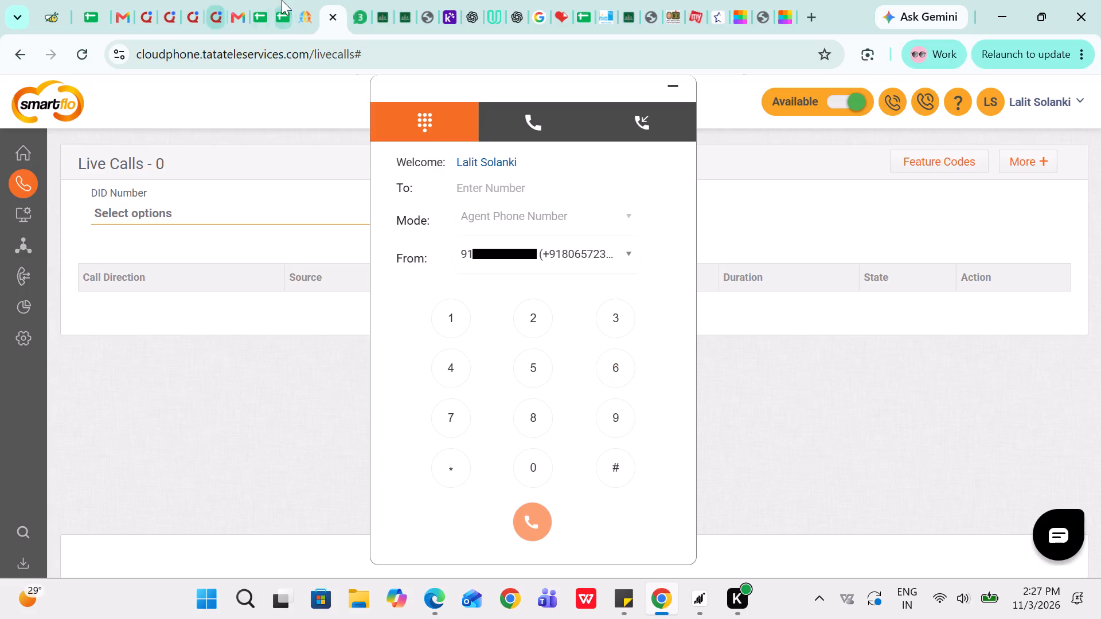
Switch to the Insurance Samadhan All Complaints page and collapse the action icons under the listed complaint.
left_click(299, 0)
left_click(689, 483)
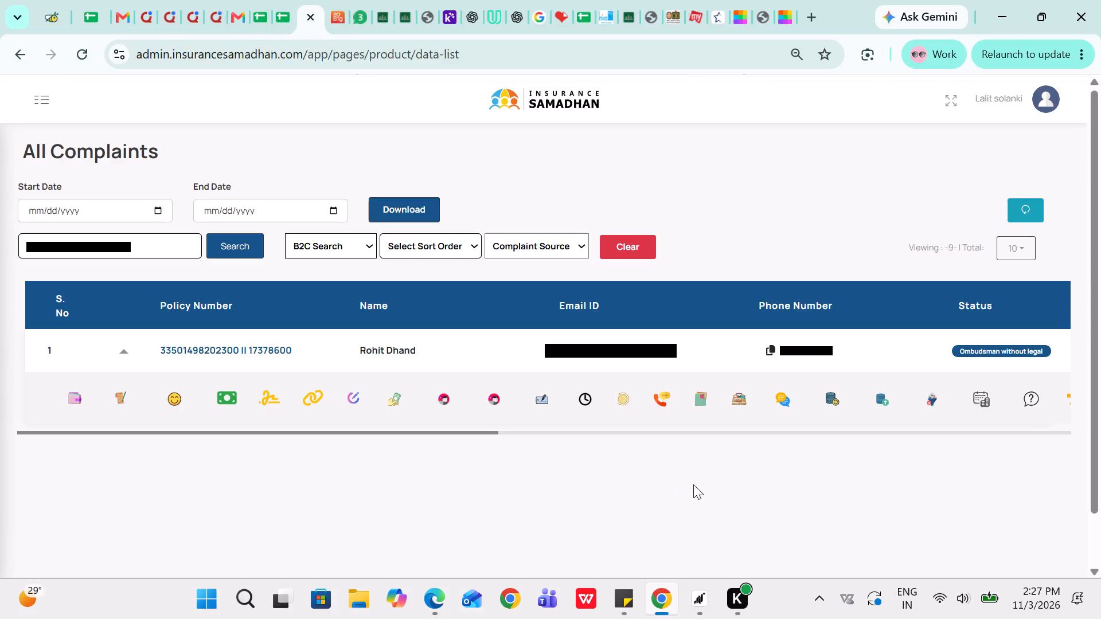
left_click(744, 349)
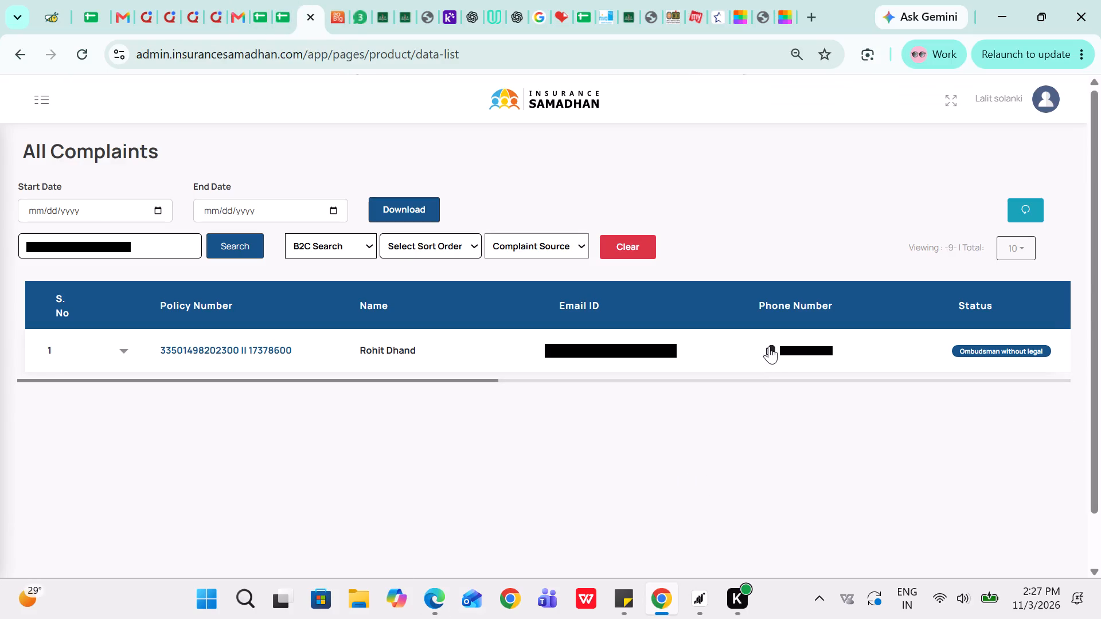
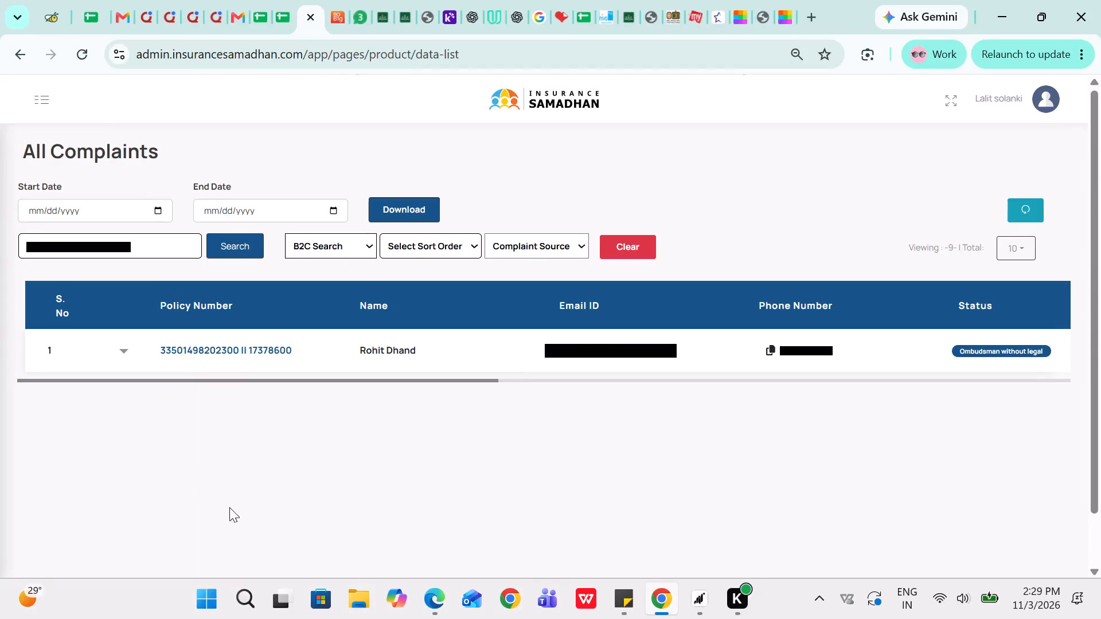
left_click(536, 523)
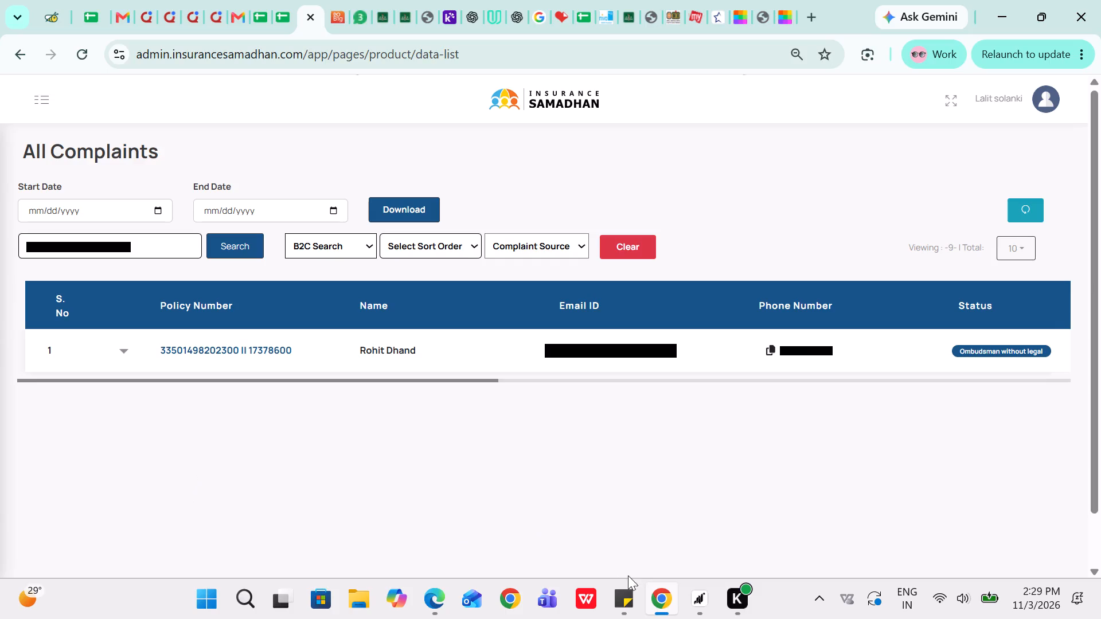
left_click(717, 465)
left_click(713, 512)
Expand the listed complaint's action icons and open its Communication List to view the complaint communication history.
left_click(741, 346)
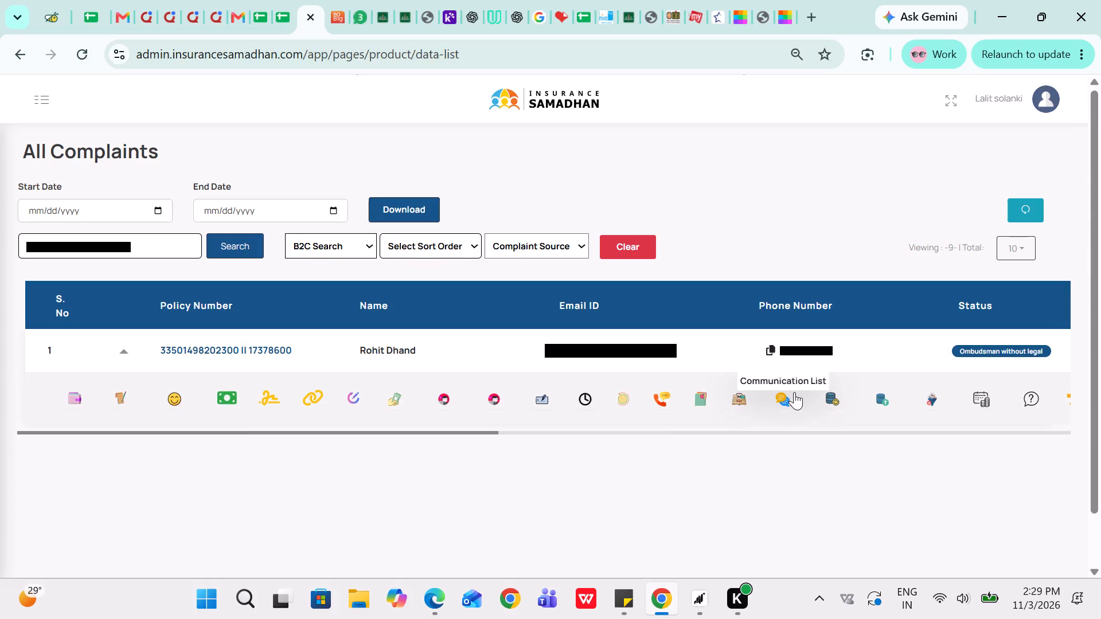
left_click(782, 401)
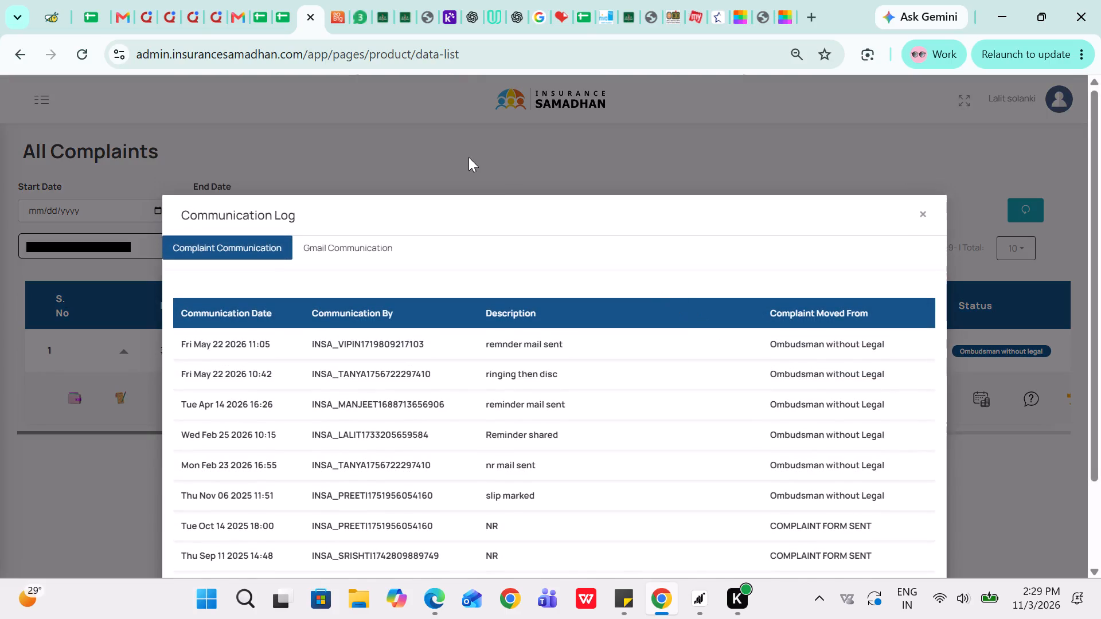
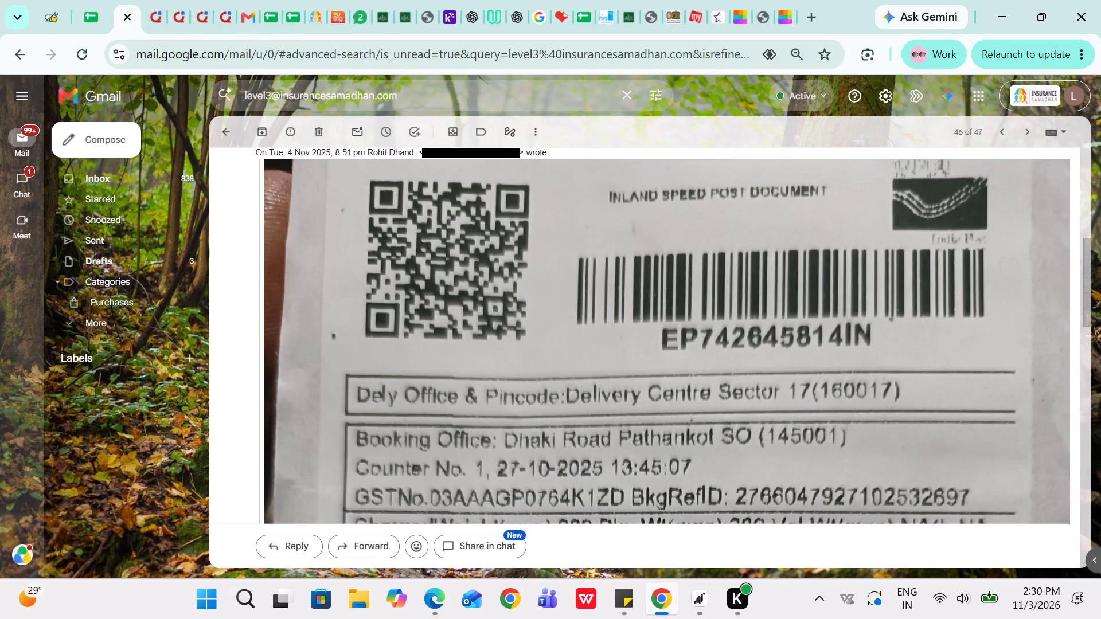
In Insurance Samadhan's All Complaints, open the listed complaint and check the courier date and tracking number in its Ombudsman section.
left_click(316, 0)
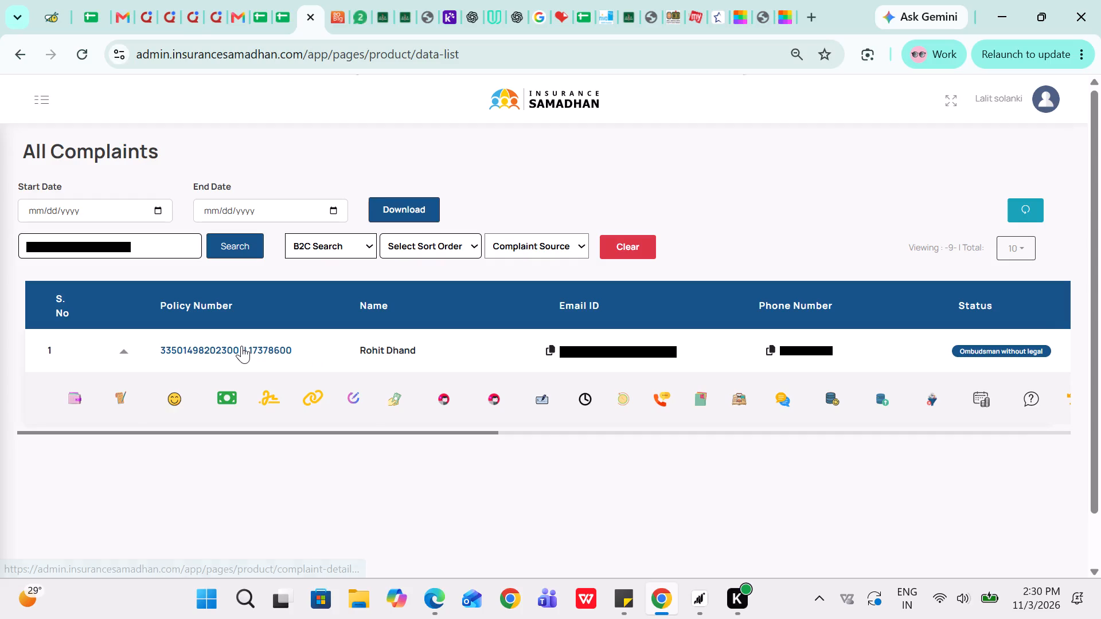
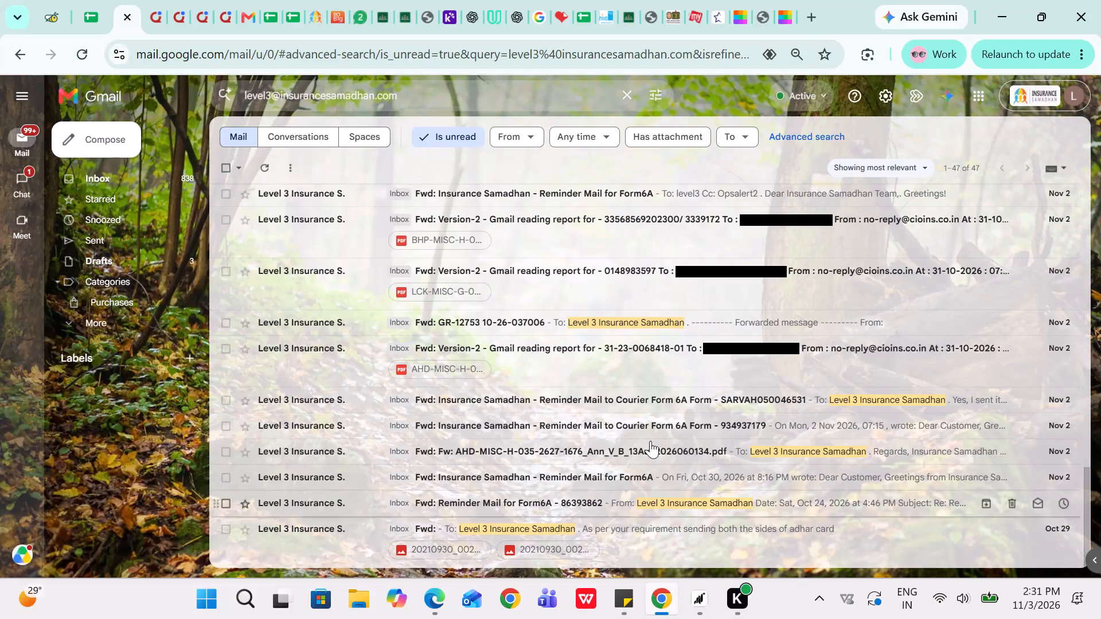
Look through the oldest unread Level 3 Insurance Samadhan emails at the end of the search results.
scroll(604, 320, "down", 5)
scroll(604, 320, "up", 1)
scroll(604, 320, "down", 3)
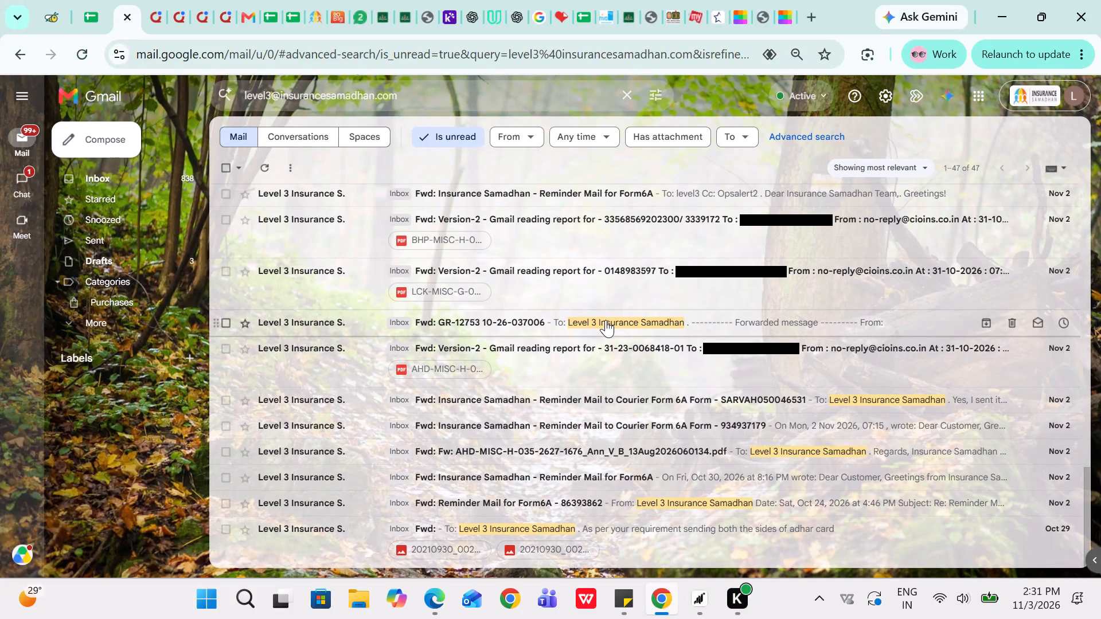
scroll(650, 342, "up", 4)
scroll(685, 352, "down", 10)
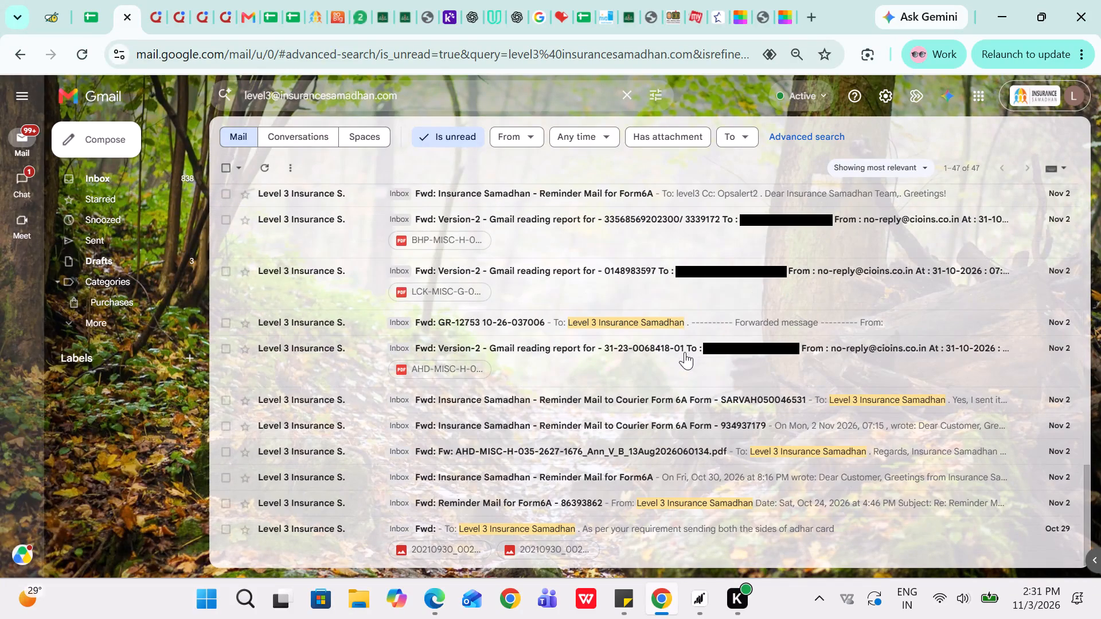
scroll(685, 352, "down", 3)
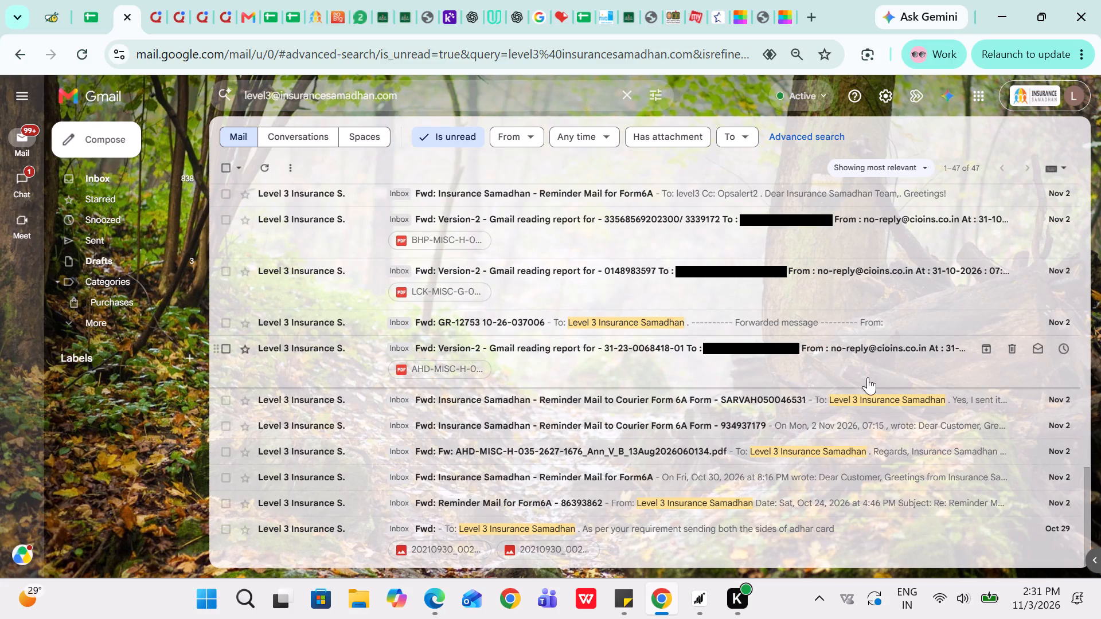
scroll(677, 390, "down", 2)
scroll(677, 390, "up", 1)
scroll(677, 390, "down", 3)
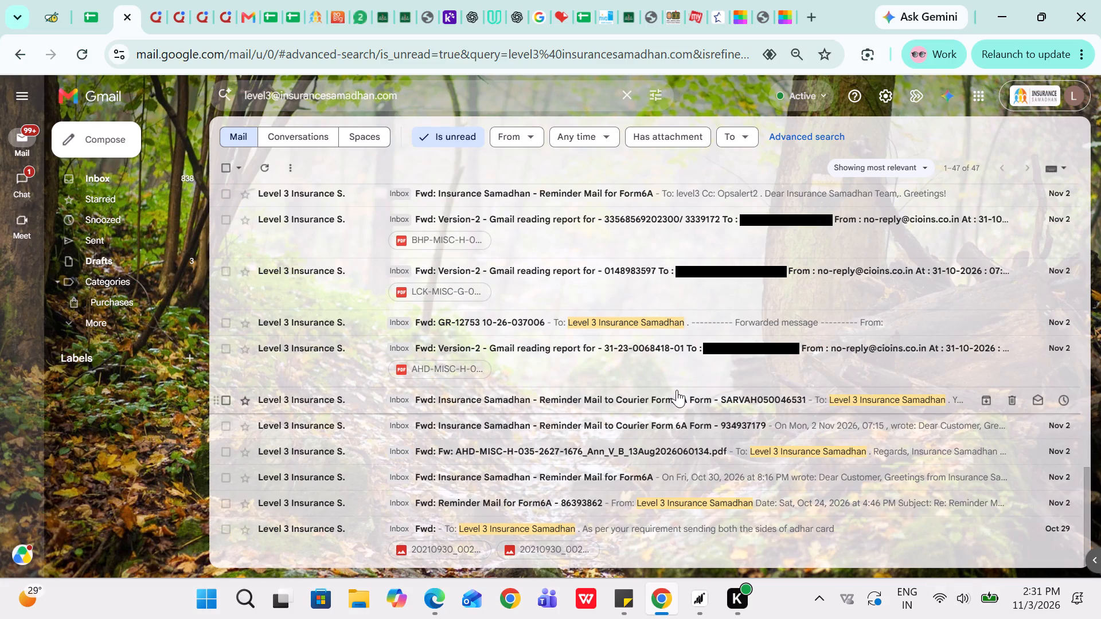
scroll(633, 371, "down", 11)
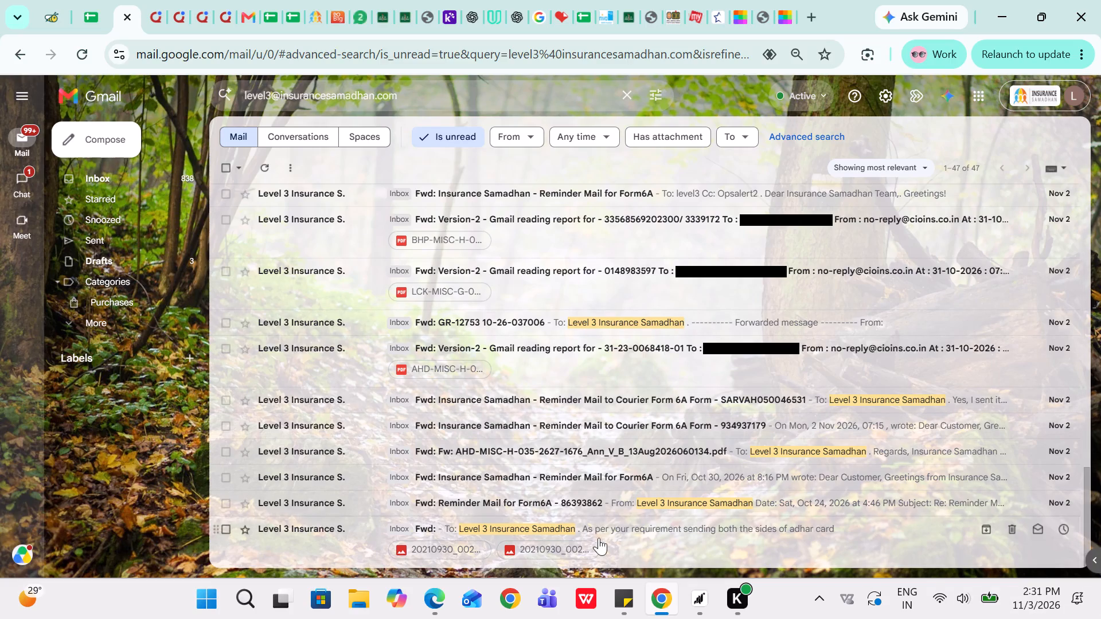
left_click(533, 500)
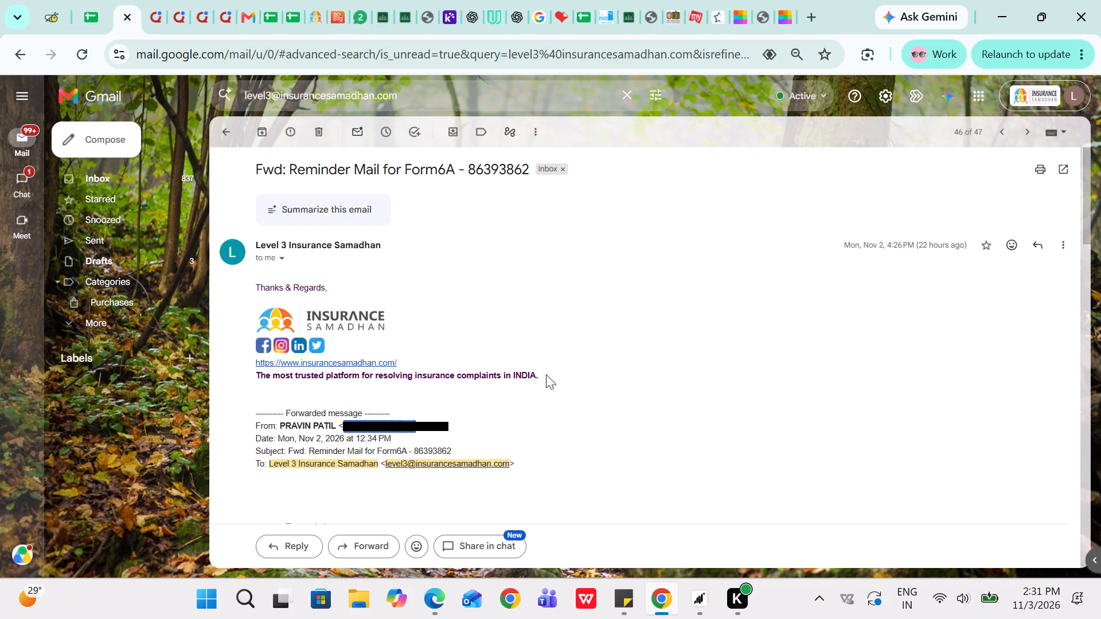
key("shift+Right")
key("shift+Right")
key("shift+Right")
key("shift+Right")
key("shift+Right")
key("shift+Right")
key("shift+Right")
key("ctrl+c")
key("ctrl+c")
Switch to the Insurance Samadhan admin portal, return to All Complaints and enter the copied customer email address as the search term.
left_click(317, 0)
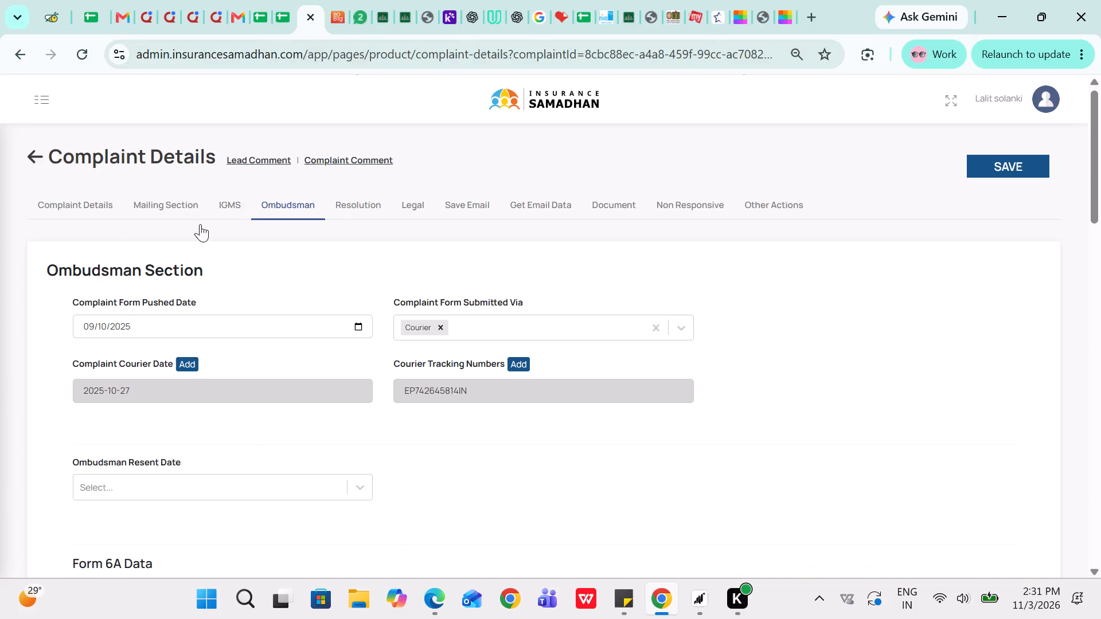
left_click(35, 157)
left_click_drag(141, 245, 0, 261)
key("ctrl+v")
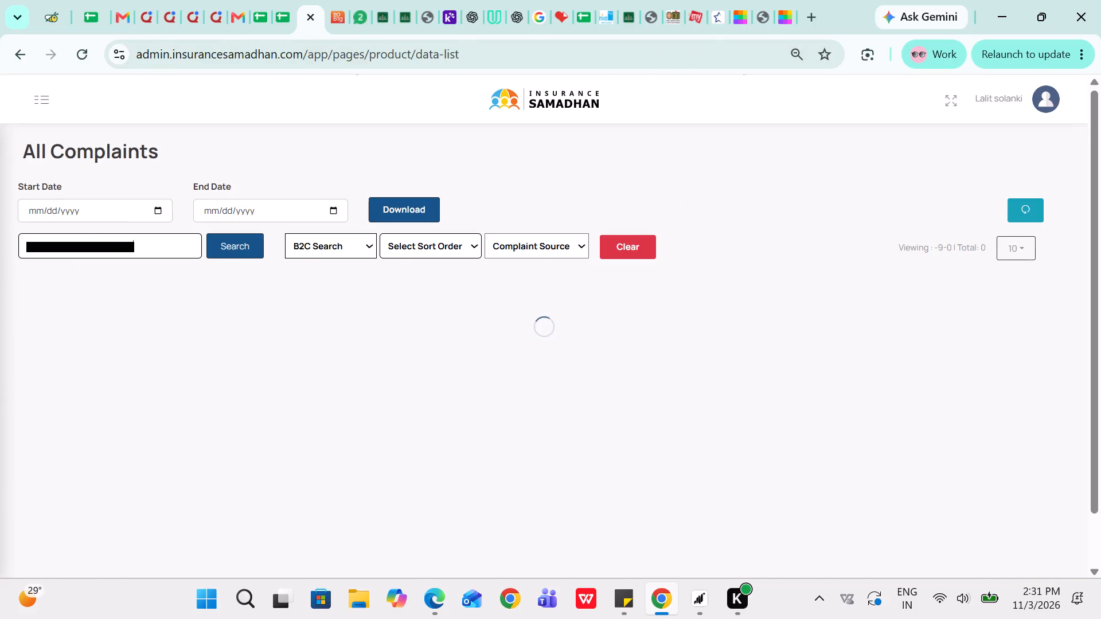
Run the All Complaints search with the customer identifier in the search field and expand the action icons under the matching complaint.
left_click(181, 238)
left_click(209, 246)
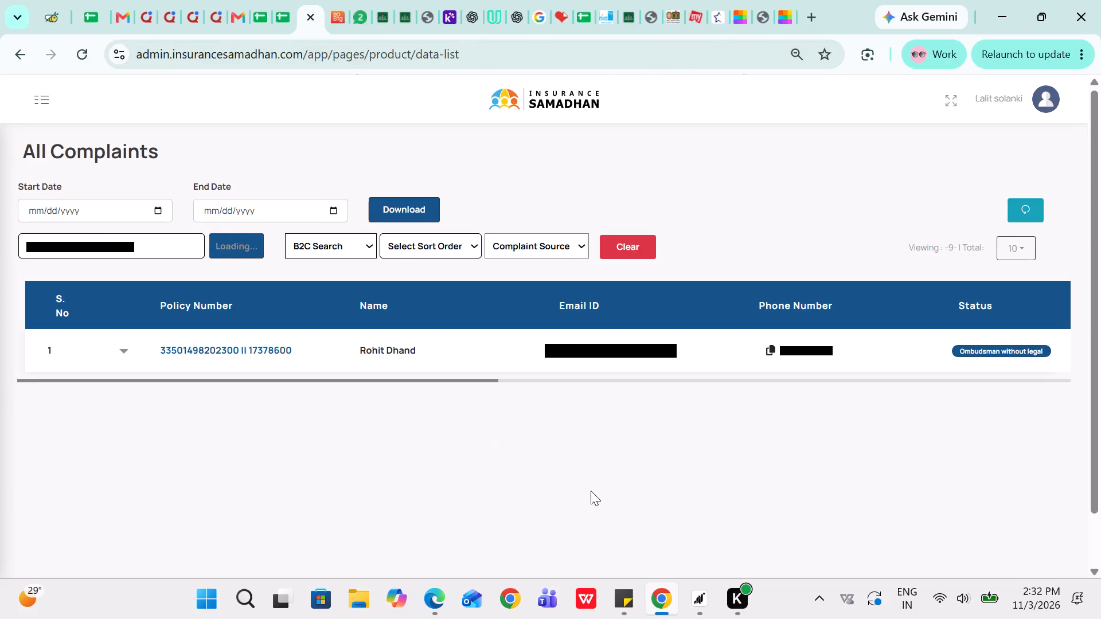
left_click(736, 359)
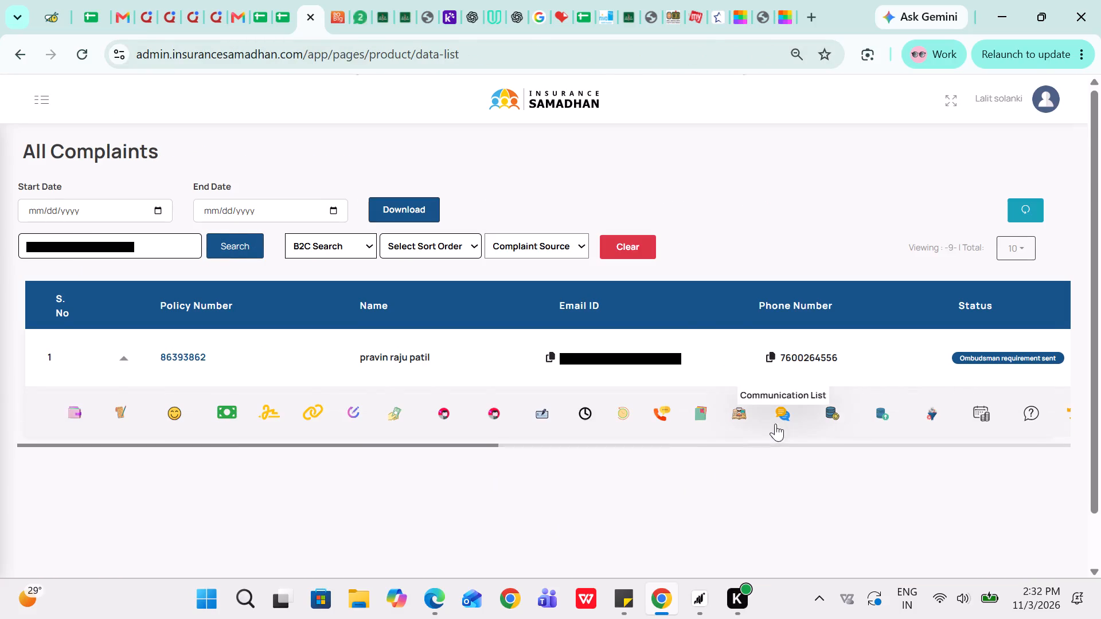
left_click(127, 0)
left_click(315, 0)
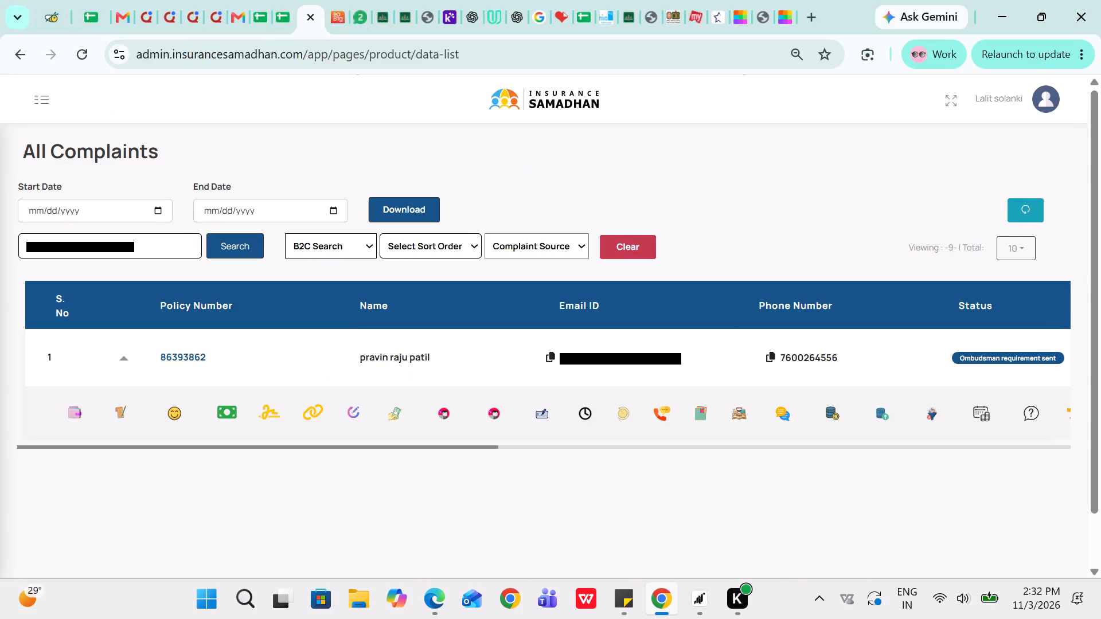
Review the communication log of the listed Ombudsman complaint, and close the log.
left_click(783, 418)
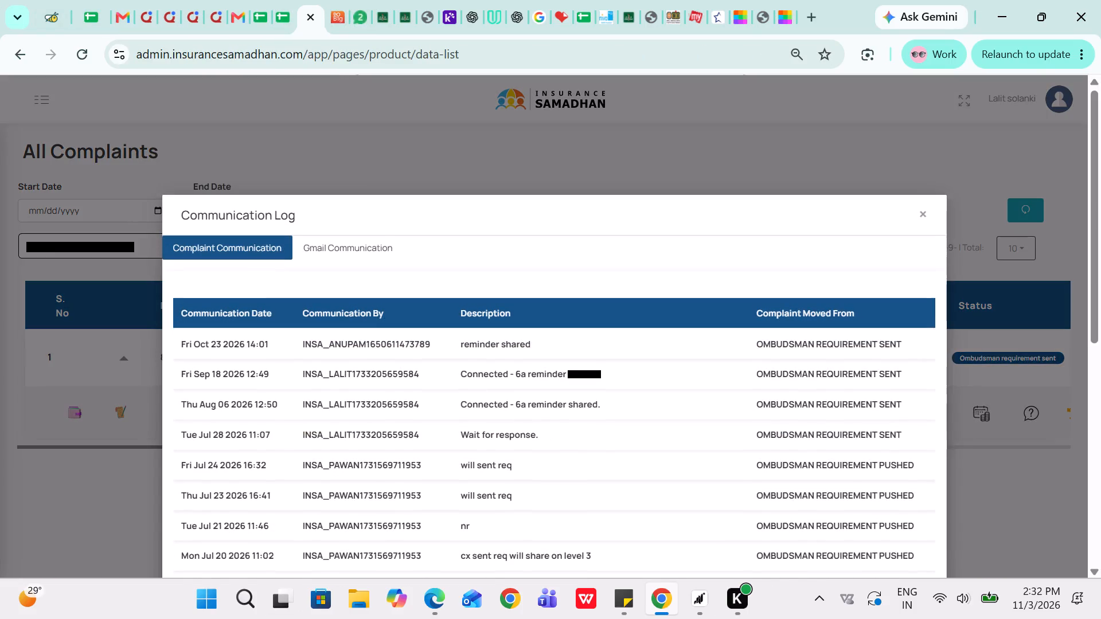
left_click(332, 120)
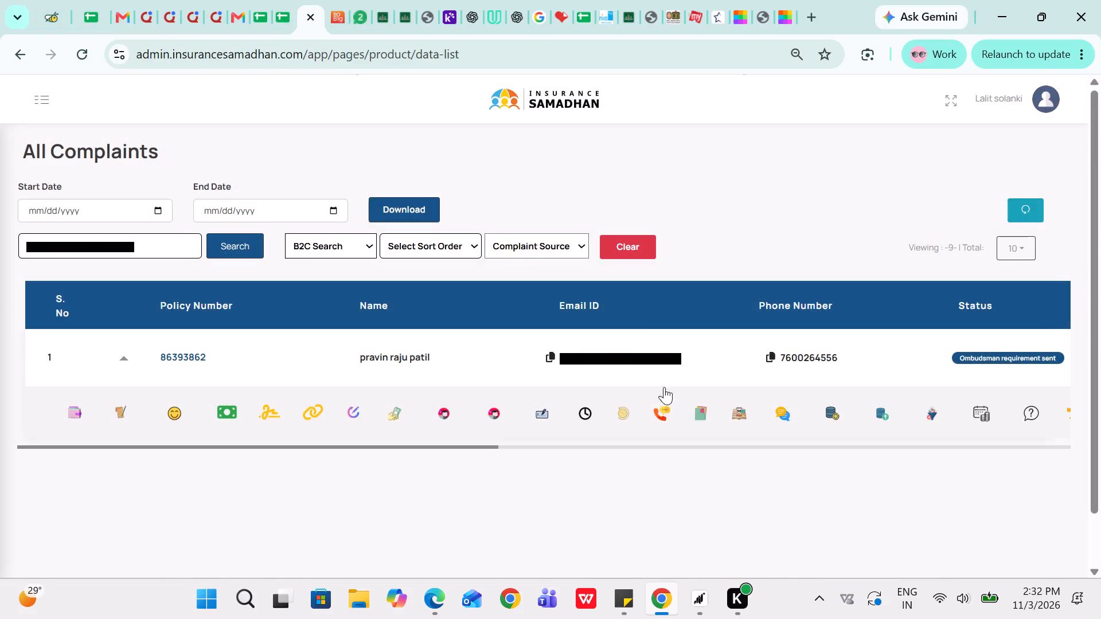
Return to the forwarded Form6A reminder email in Gmail.
left_click(124, 0)
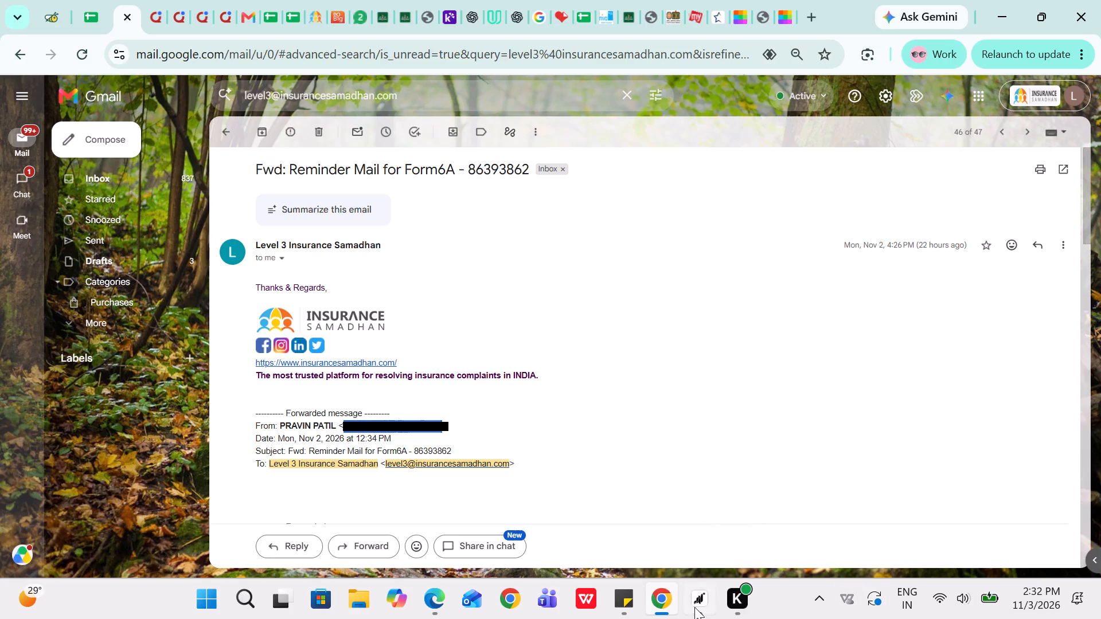
Switch to the Grass app, refresh its connection status, and return to the Form6A reminder email.
left_click(696, 608)
left_click(117, 60)
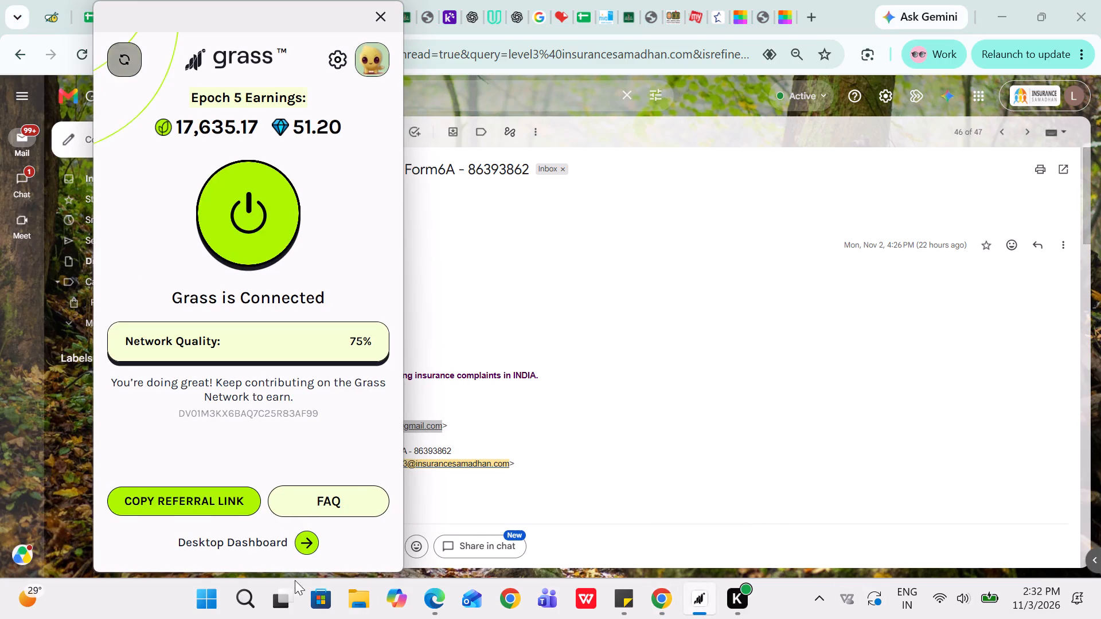
left_click(712, 349)
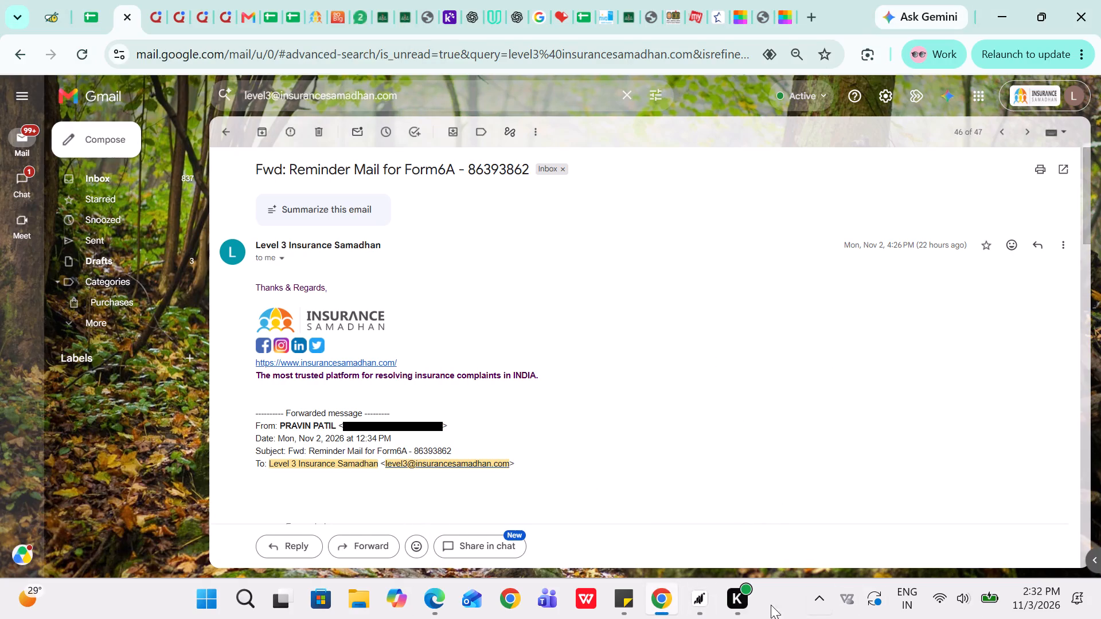
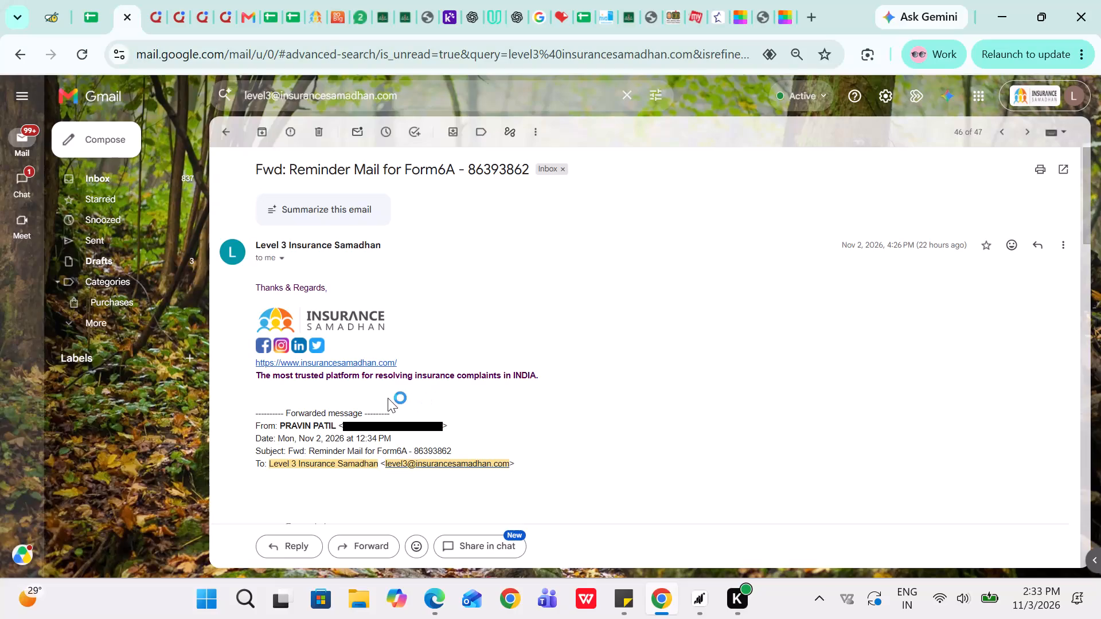
Review the forwarded Form6A reminder email and copy the customer's phone number from the matching complaint on the All Complaints page.
scroll(388, 391, "down", 6)
scroll(388, 391, "up", 5)
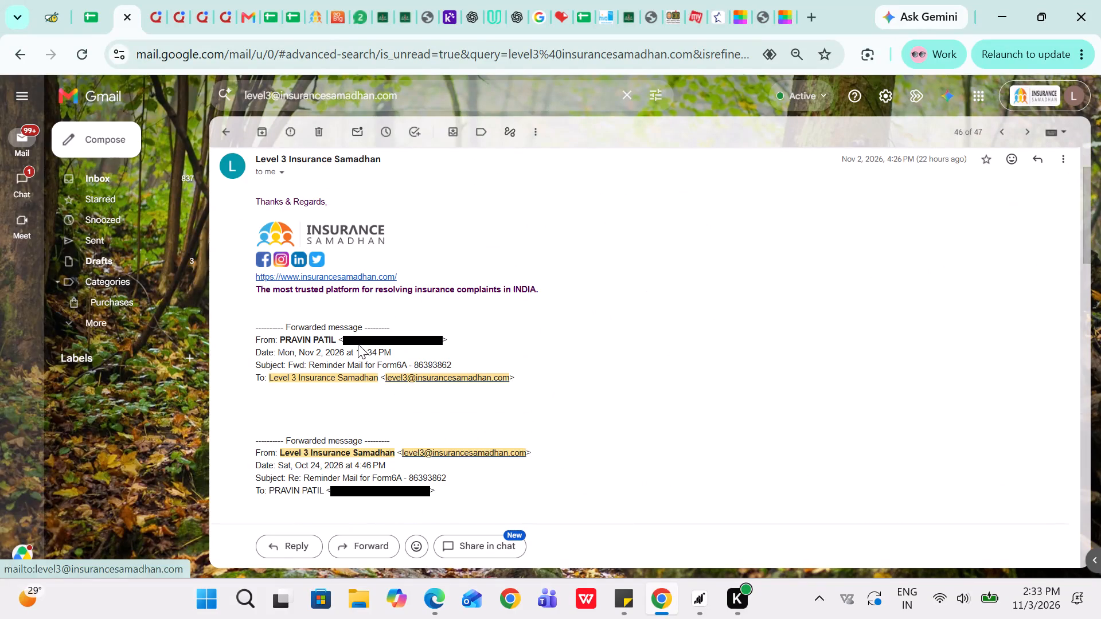
left_click(308, 0)
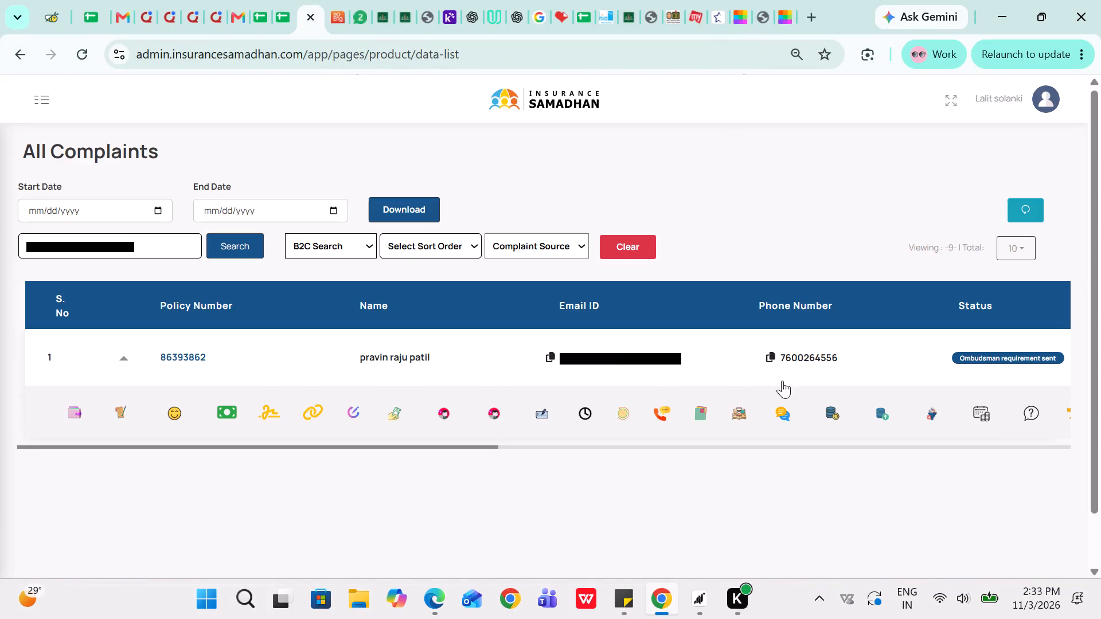
left_click(772, 355)
Switch to the Smartflo Live Calls page, enter the copied customer phone number in the dialer and place the call.
left_click(341, 0)
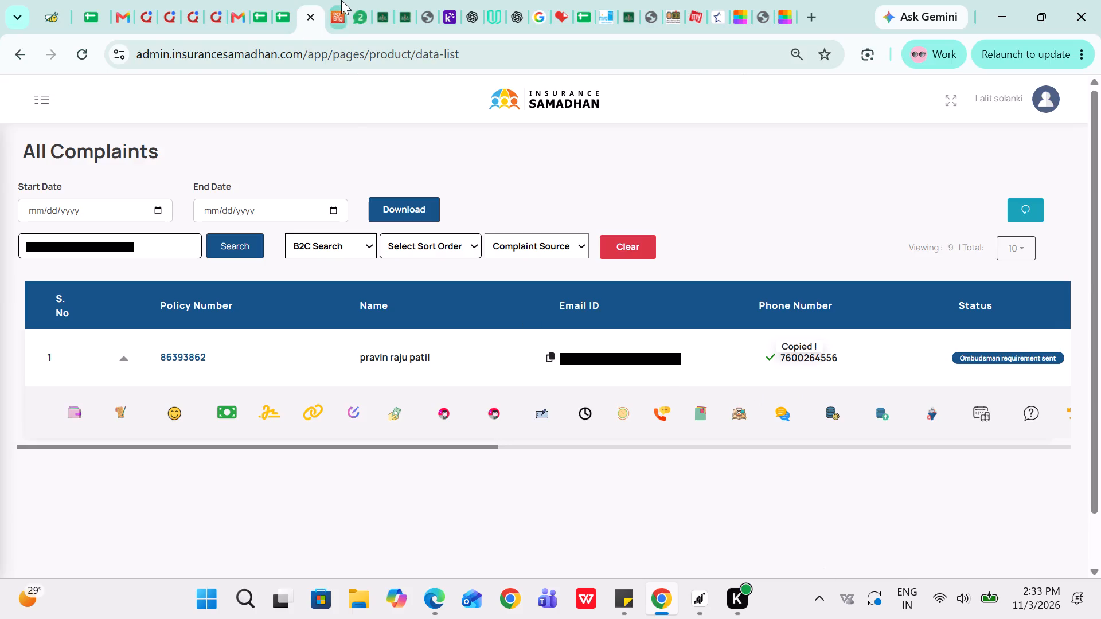
left_click(502, 191)
key("ctrl+v")
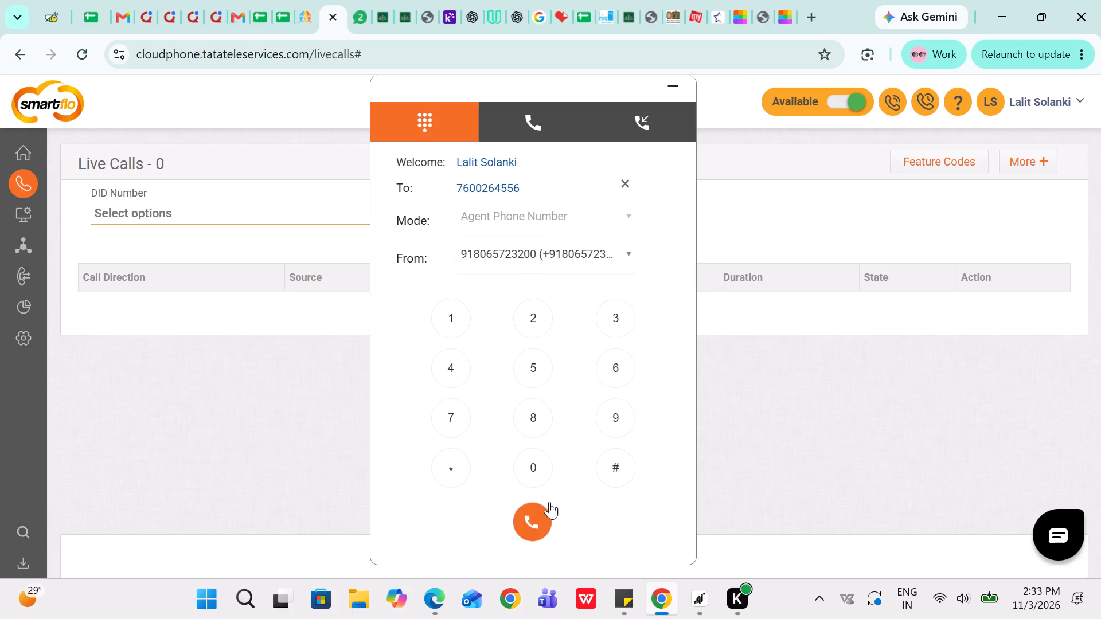
left_click(540, 517)
left_click(993, 397)
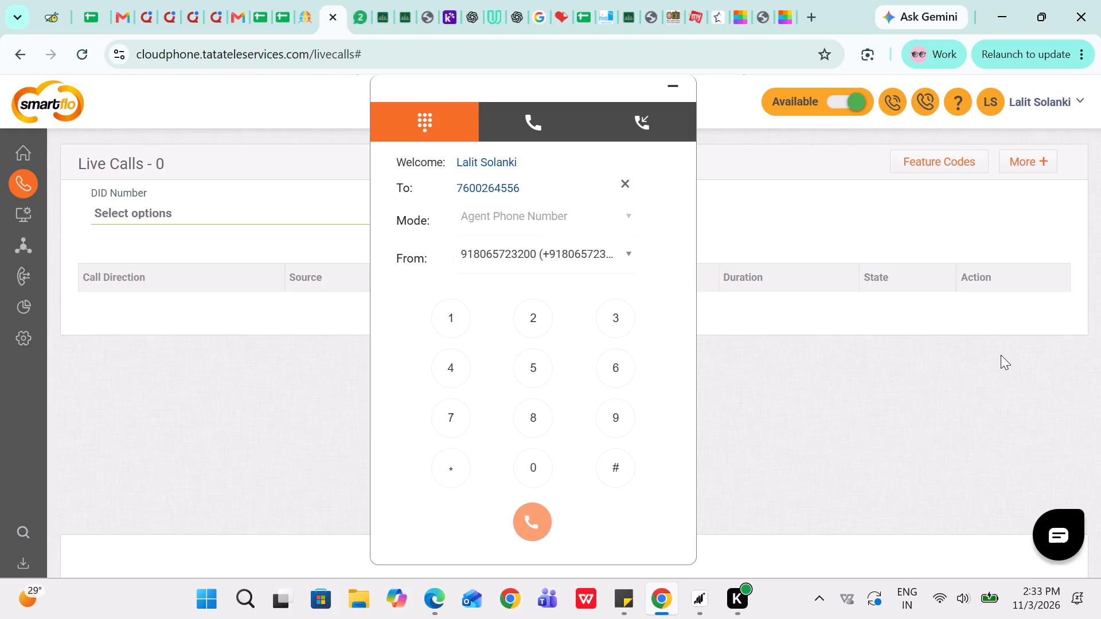
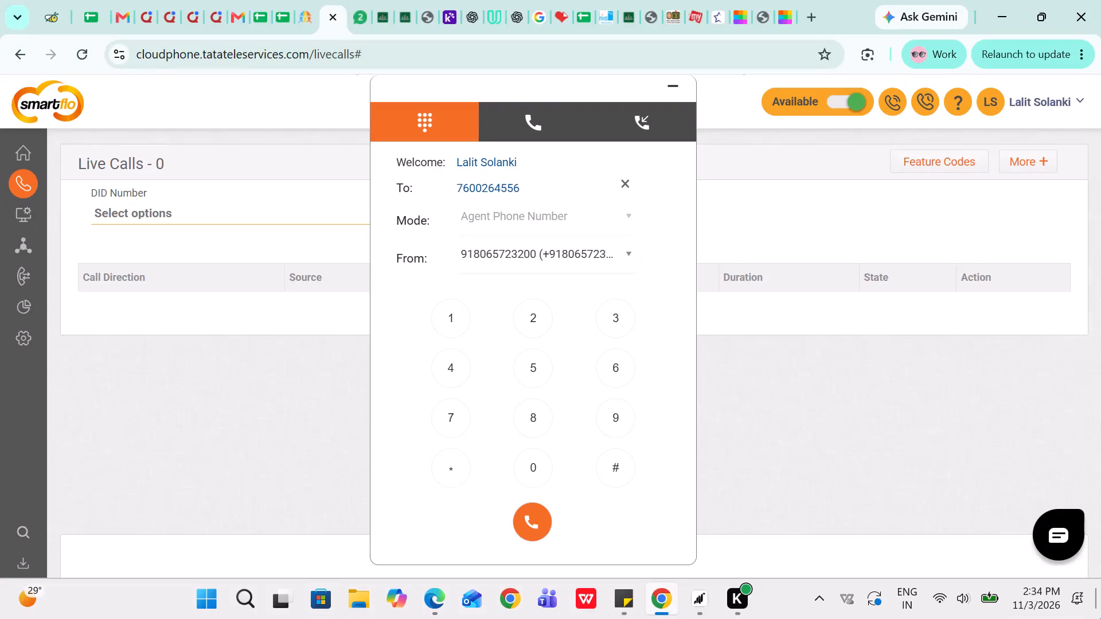
Place the call to the customer's phone number already entered in the Smartflo dialer.
left_click(545, 520)
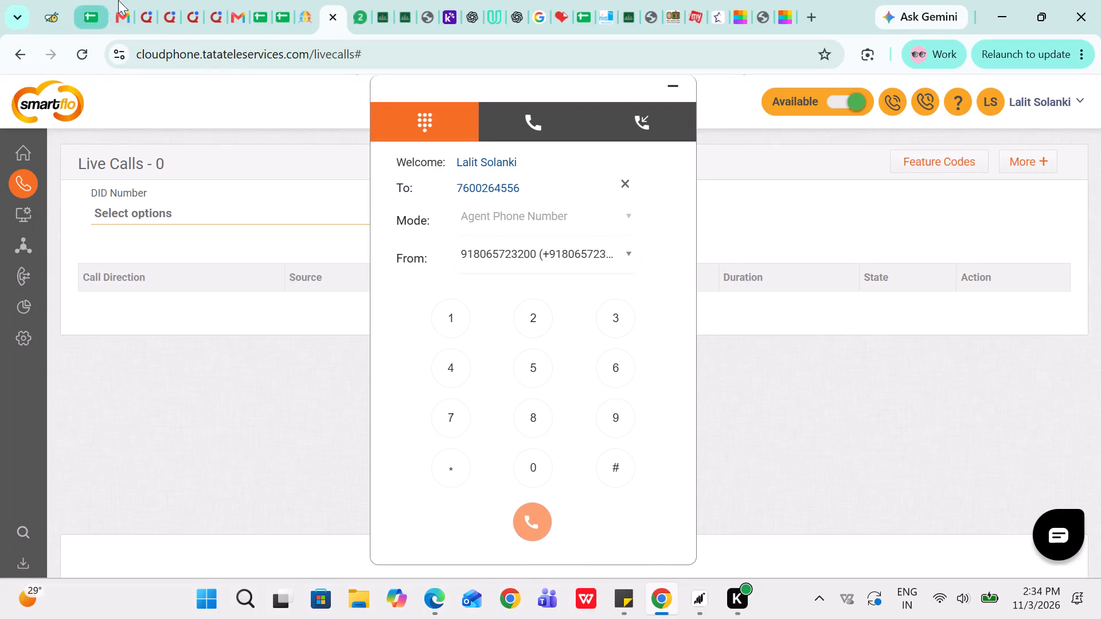
Switch back to the Insurance Samadhan All Complaints page showing the called customer's complaint.
left_click(297, 0)
left_click(809, 167)
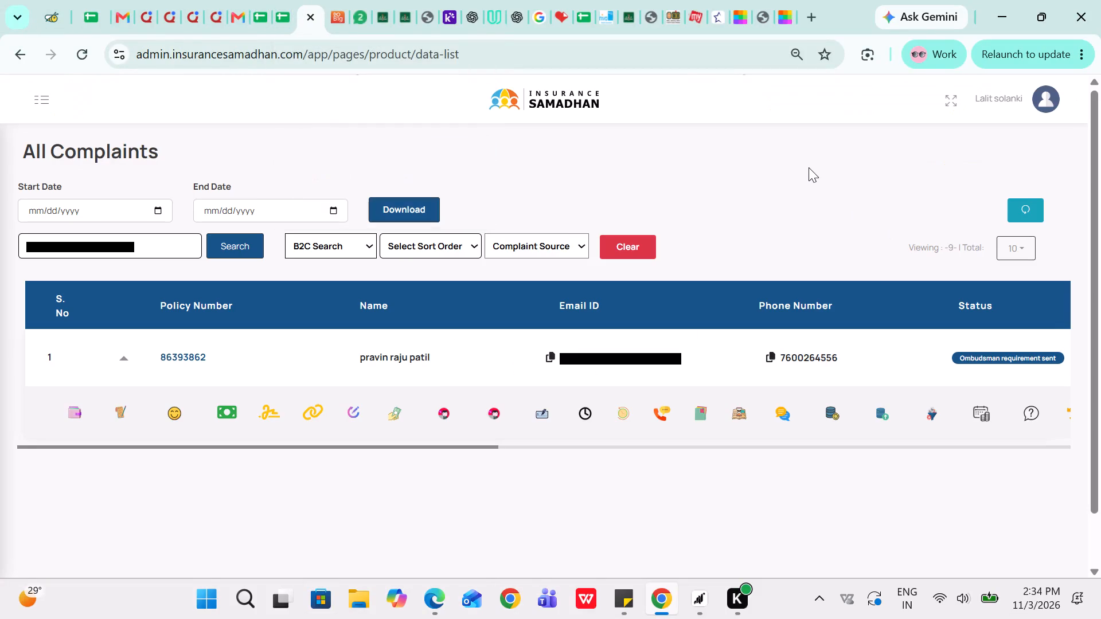
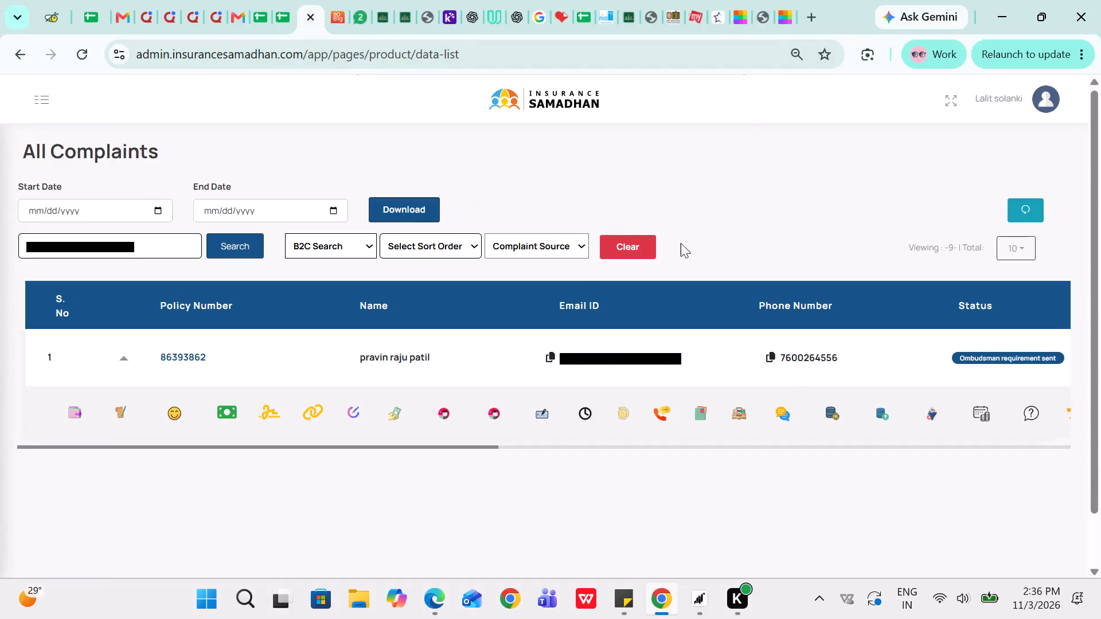
Copy the customer's phone number from the complaint row into the Smartflo dialer, replacing the existing entry, and call it.
left_click(771, 357)
left_click(337, 0)
double_click(483, 187)
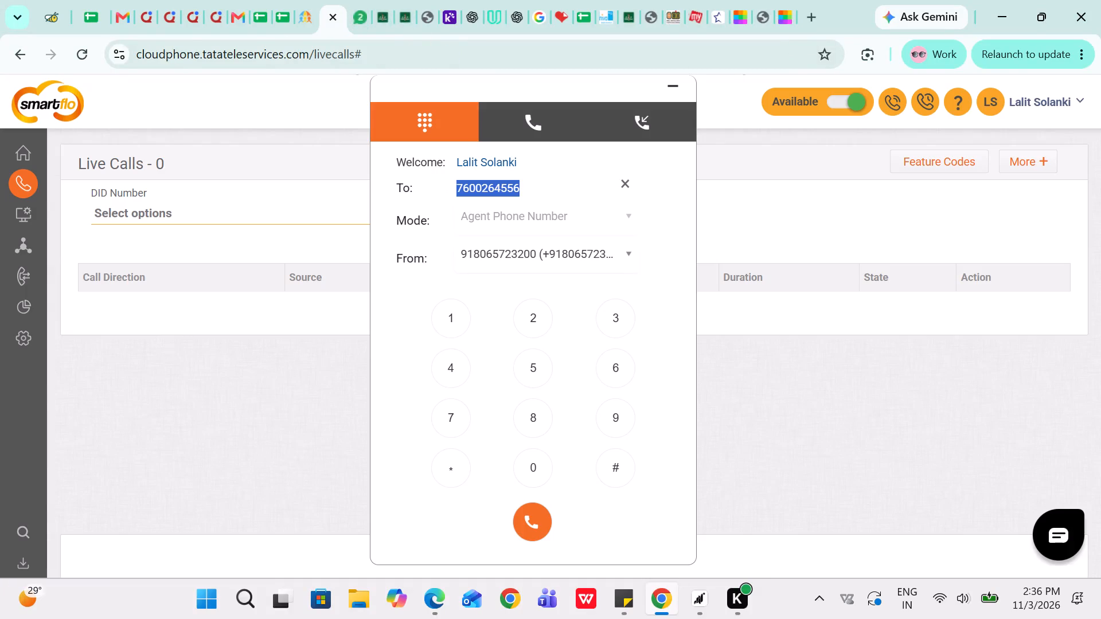
key("ctrl+v")
left_click(544, 513)
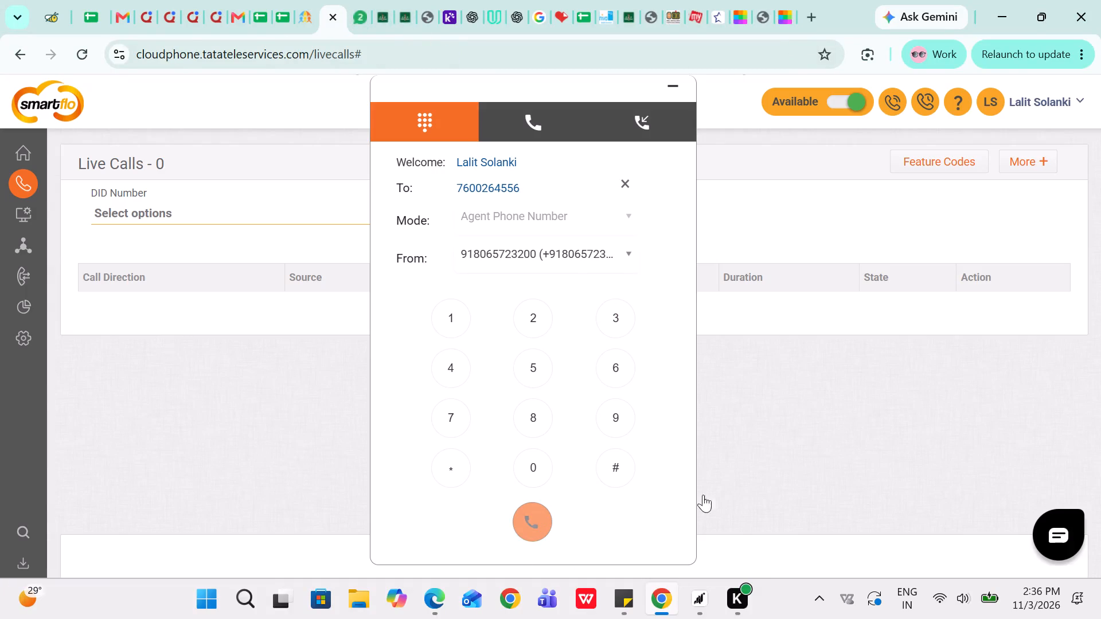
Check the call in Smartflo and the complaint row in the admin portal, and open the customer's email thread in Gmail.
left_click(759, 479)
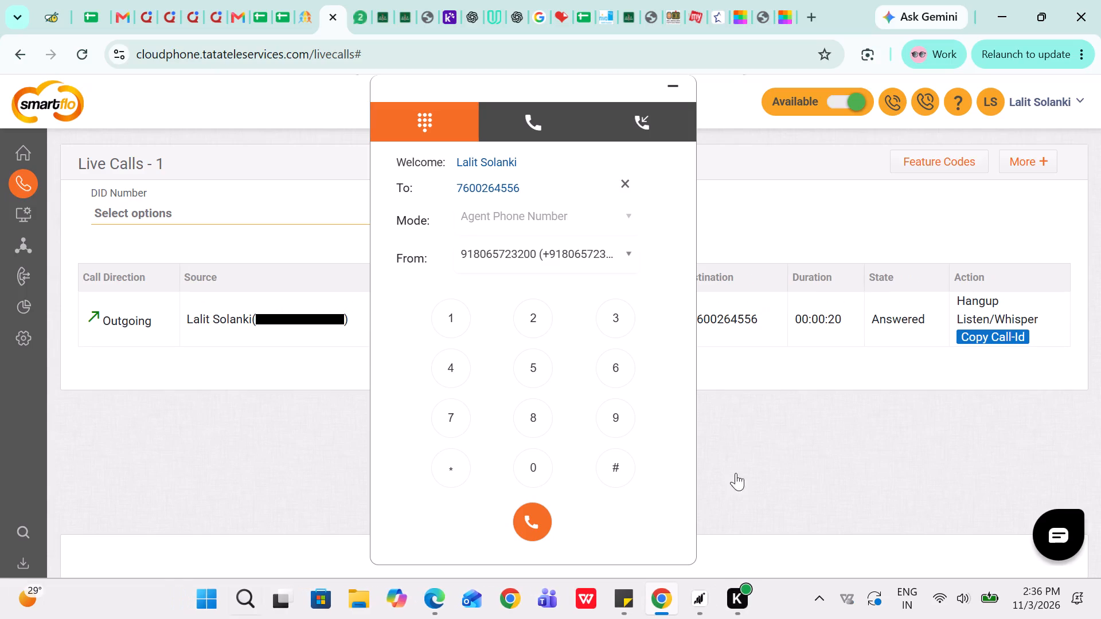
left_click_drag(312, 0, 312, 5)
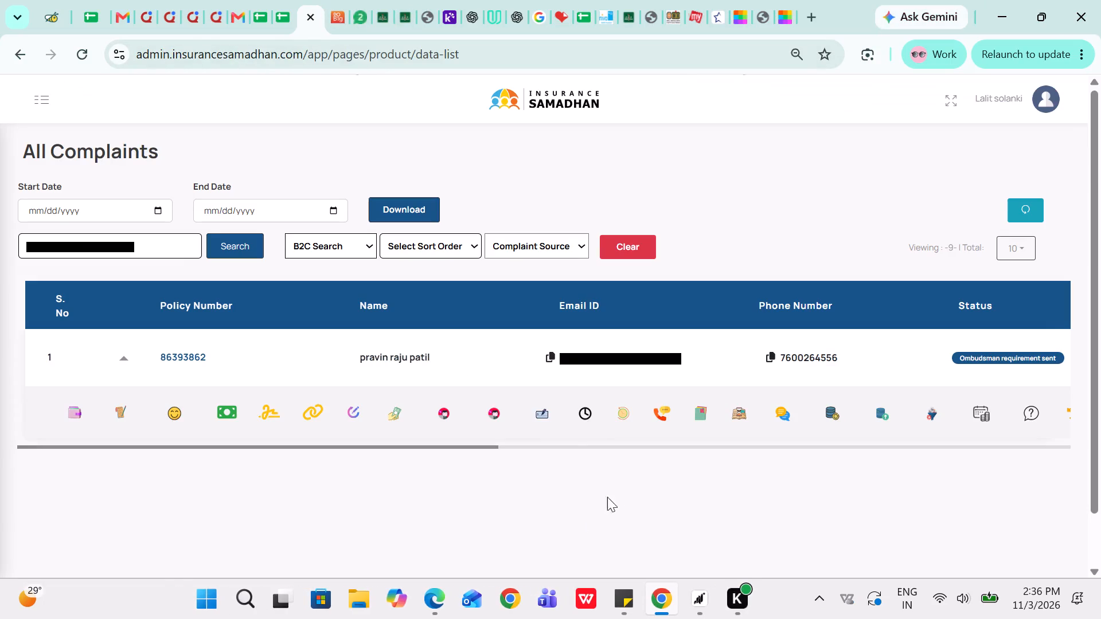
left_click(613, 493)
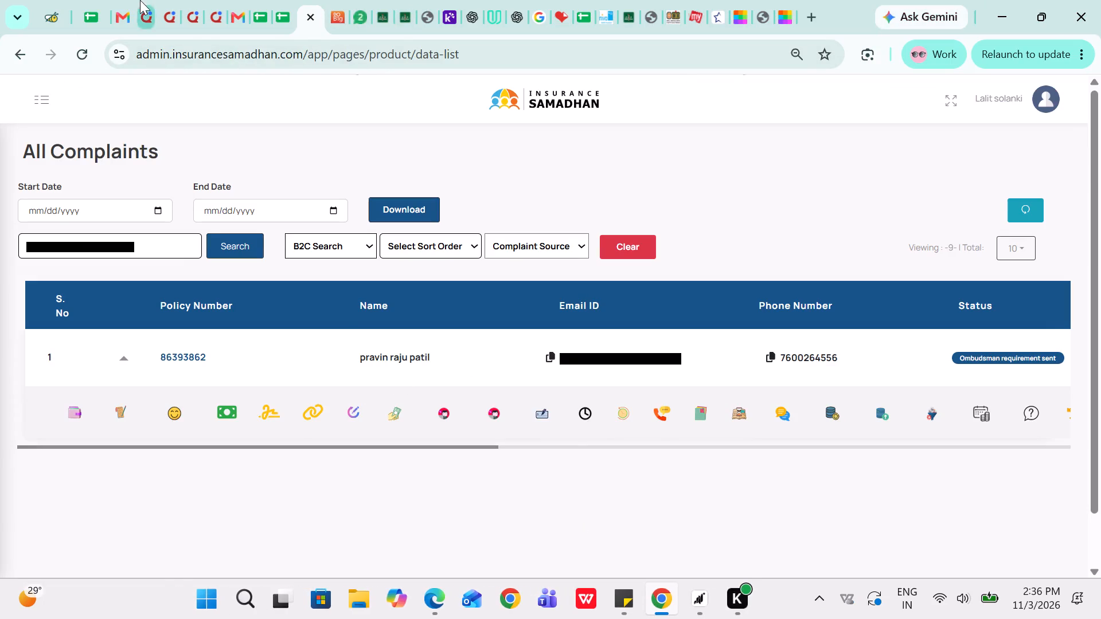
left_click(122, 0)
scroll(512, 343, "down", 5)
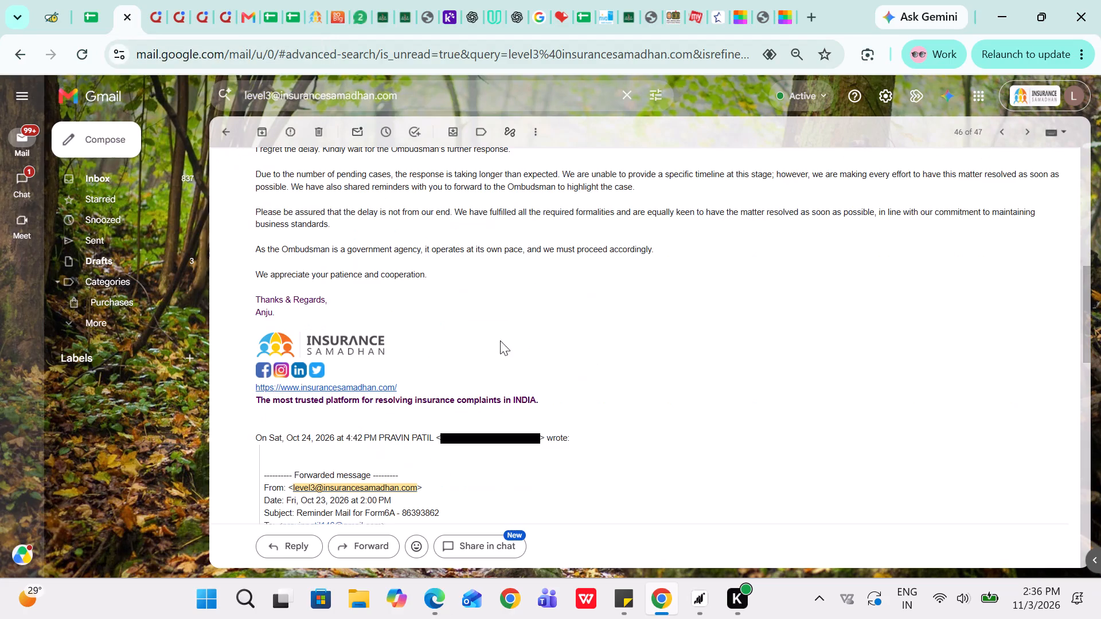
Return to All Complaints and examine the status history of the called customer's complaint, including its Ombudsman requirement entries.
left_click(318, 0)
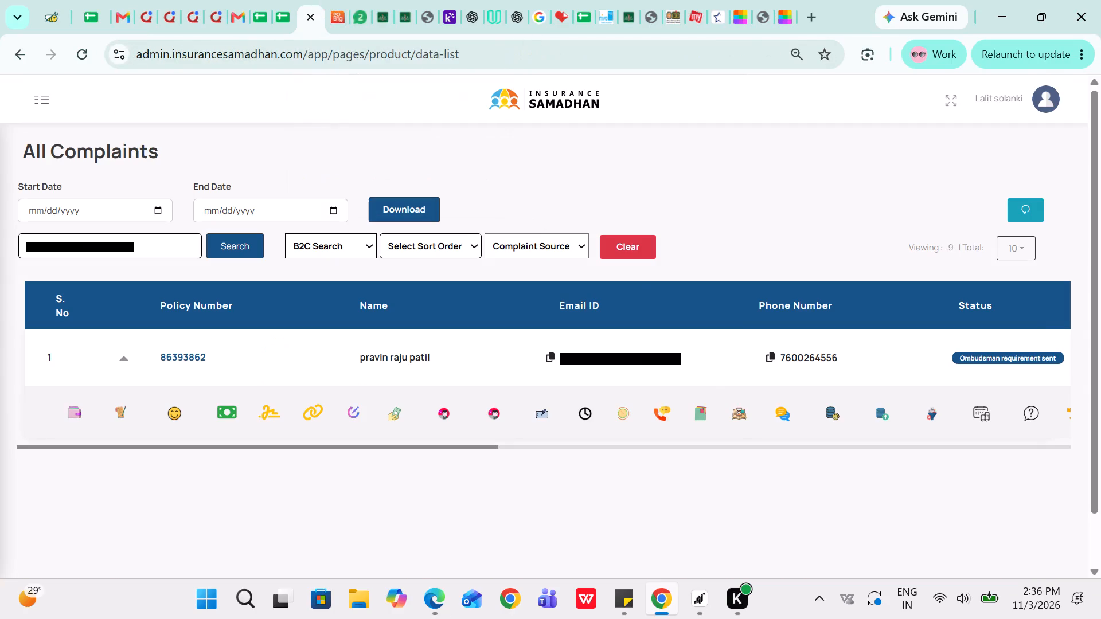
left_click(622, 416)
scroll(627, 412, "down", 5)
scroll(628, 406, "up", 1)
scroll(628, 406, "down", 7)
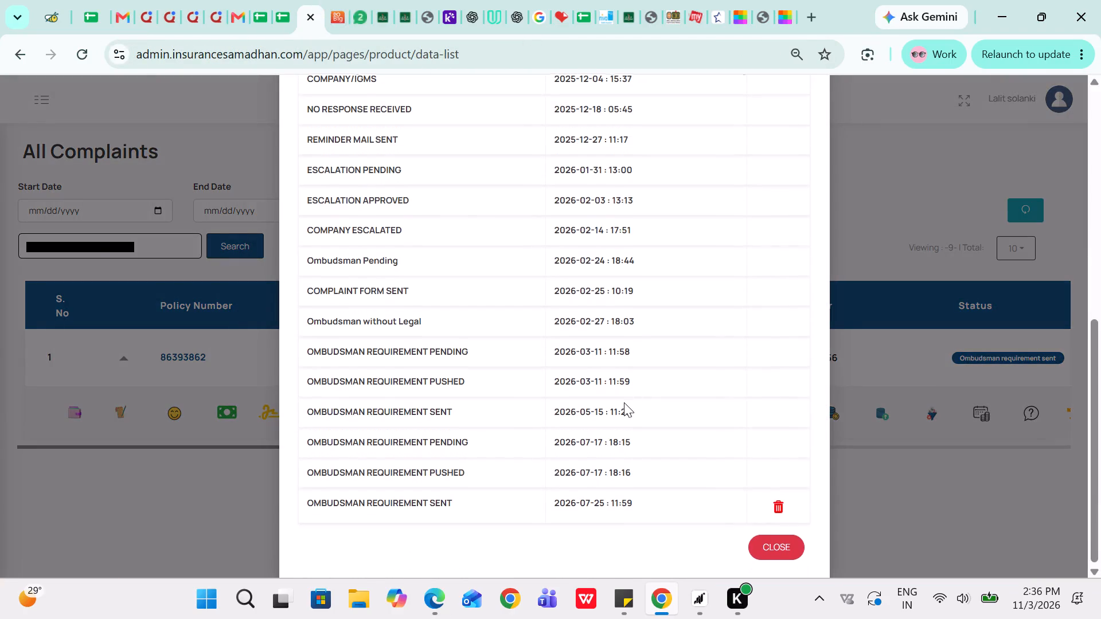
scroll(624, 402, "down", 4)
left_click(905, 490)
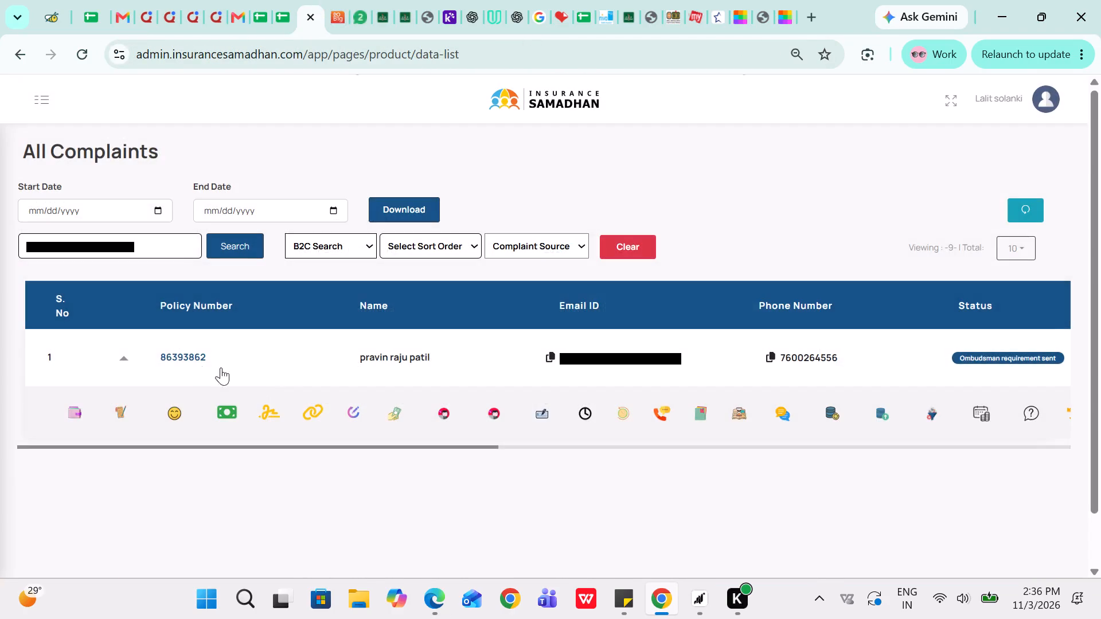
Open the customer's complaint details and examine the Ombudsman section, including the requirement and hearing dates.
left_click(184, 355)
left_click(275, 203)
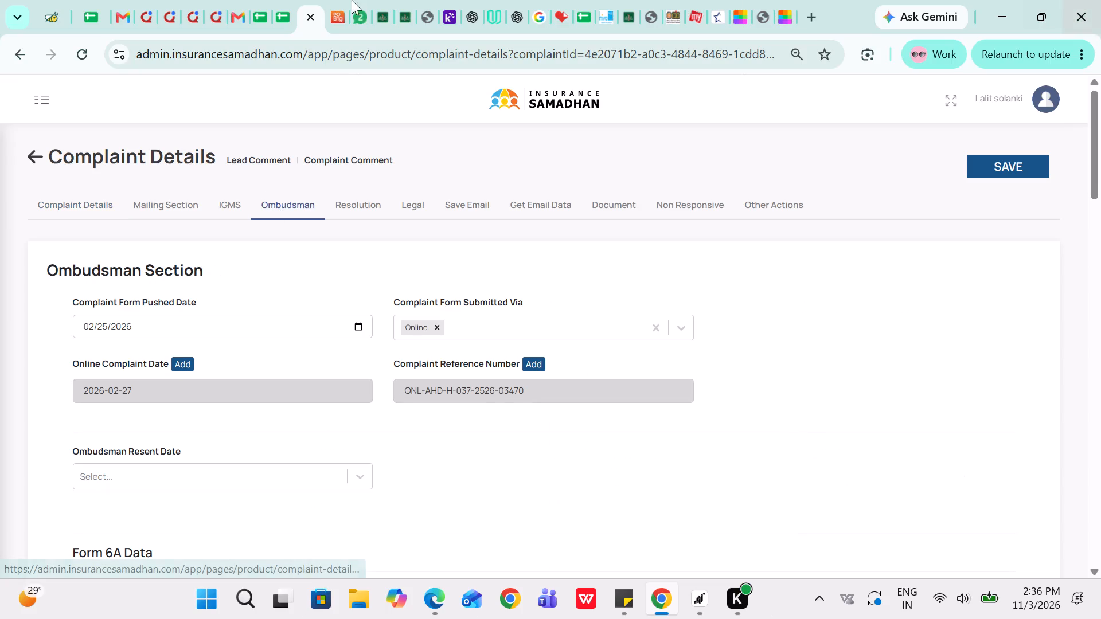
scroll(201, 397, "down", 7)
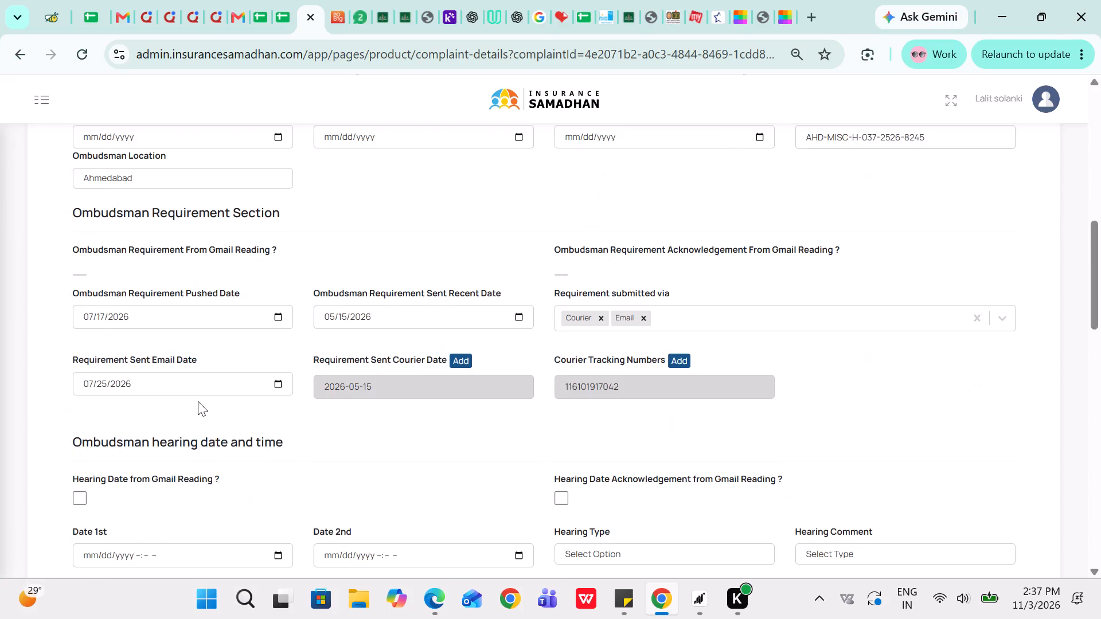
scroll(494, 432, "up", 11)
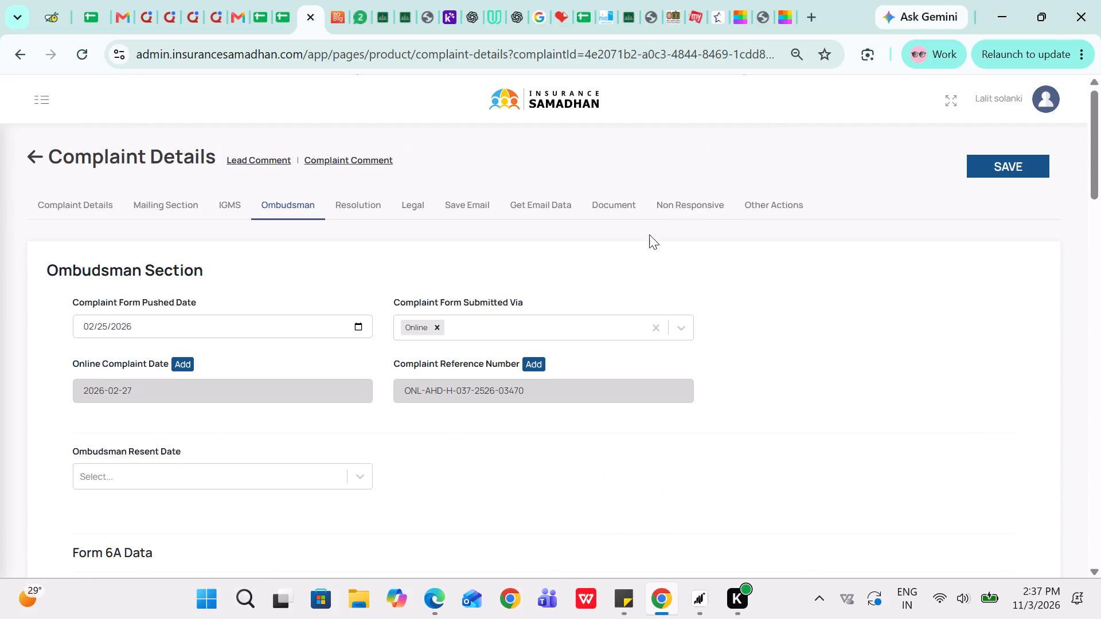
left_click(786, 201)
scroll(454, 232, "down", 3)
scroll(126, 400, "down", 3)
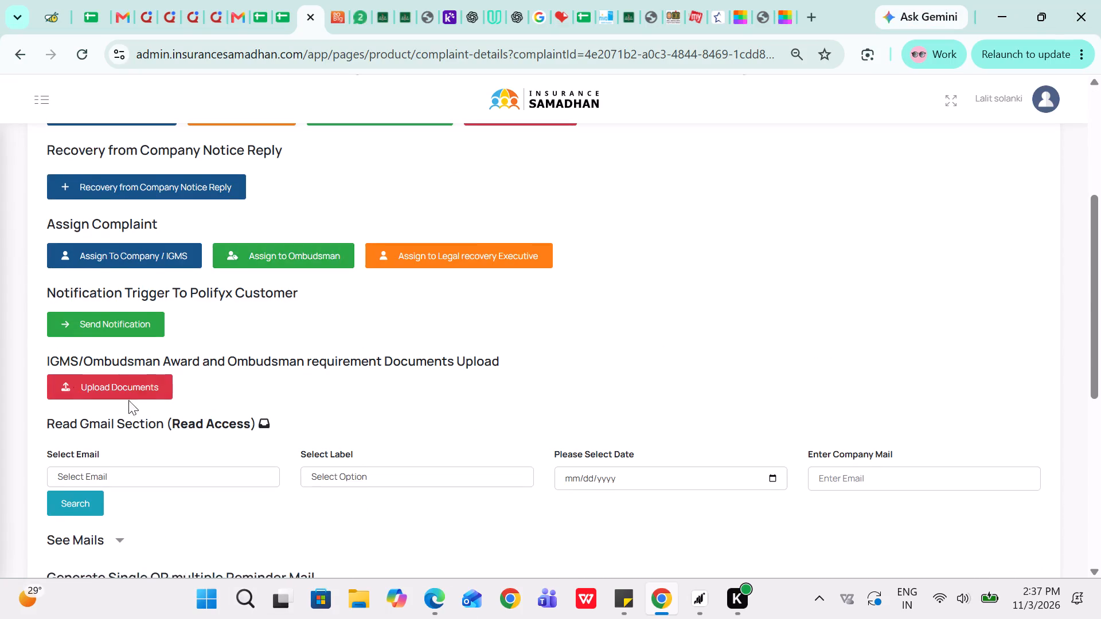
left_click(104, 352)
left_click(91, 395)
scroll(385, 365, "down", 4)
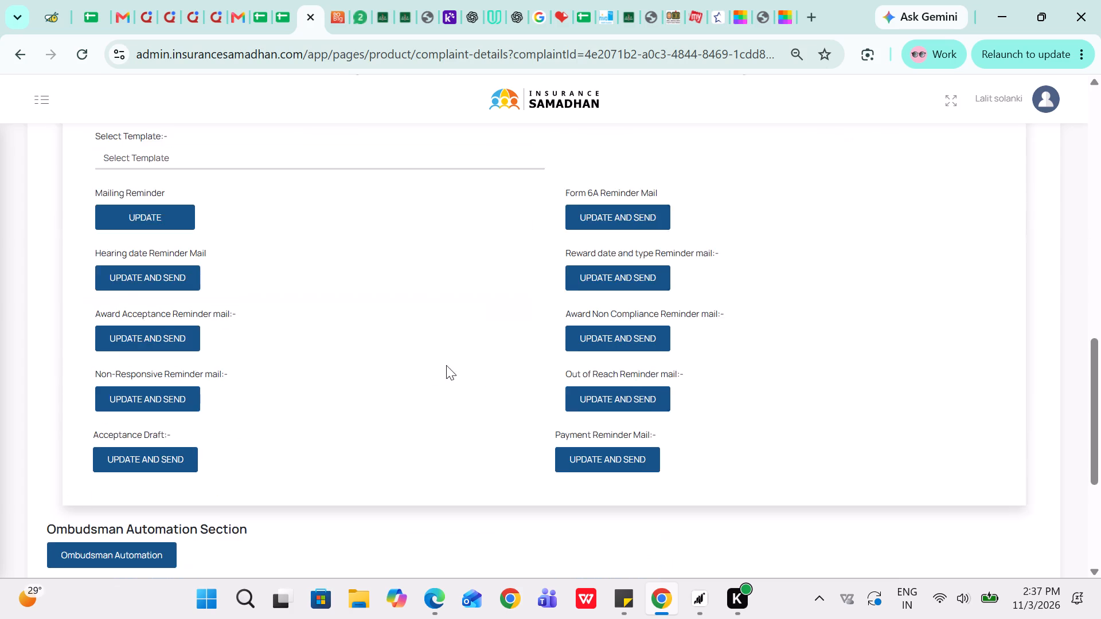
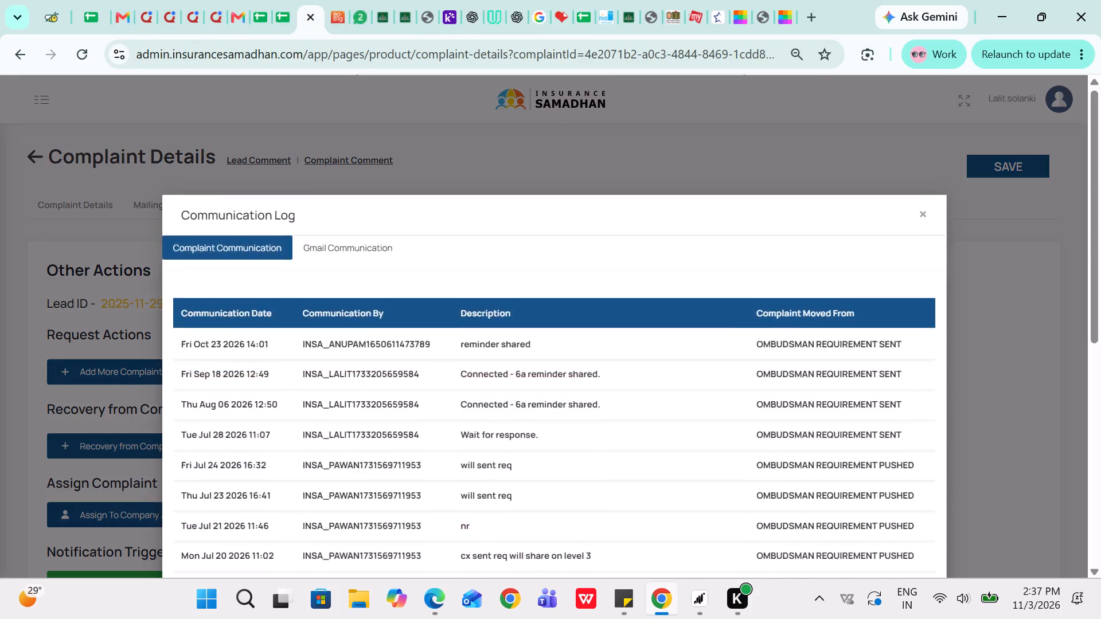
Add a new comment to the complaint's communication log with the description "6a reminder shared.".
scroll(491, 377, "down", 6)
scroll(514, 429, "down", 5)
left_click(632, 547)
left_click(586, 391)
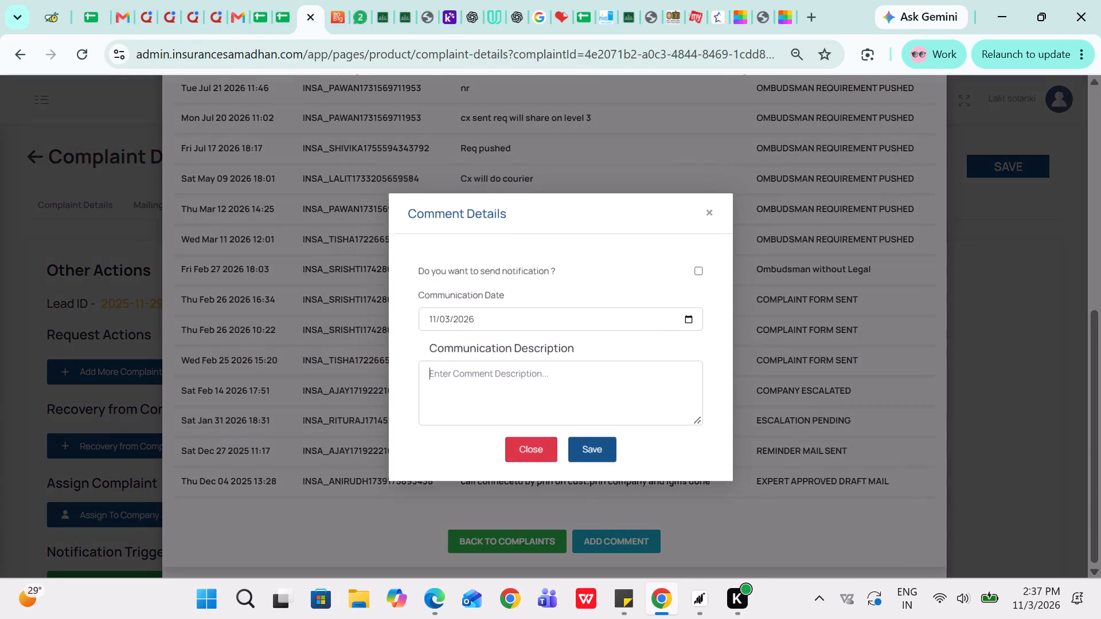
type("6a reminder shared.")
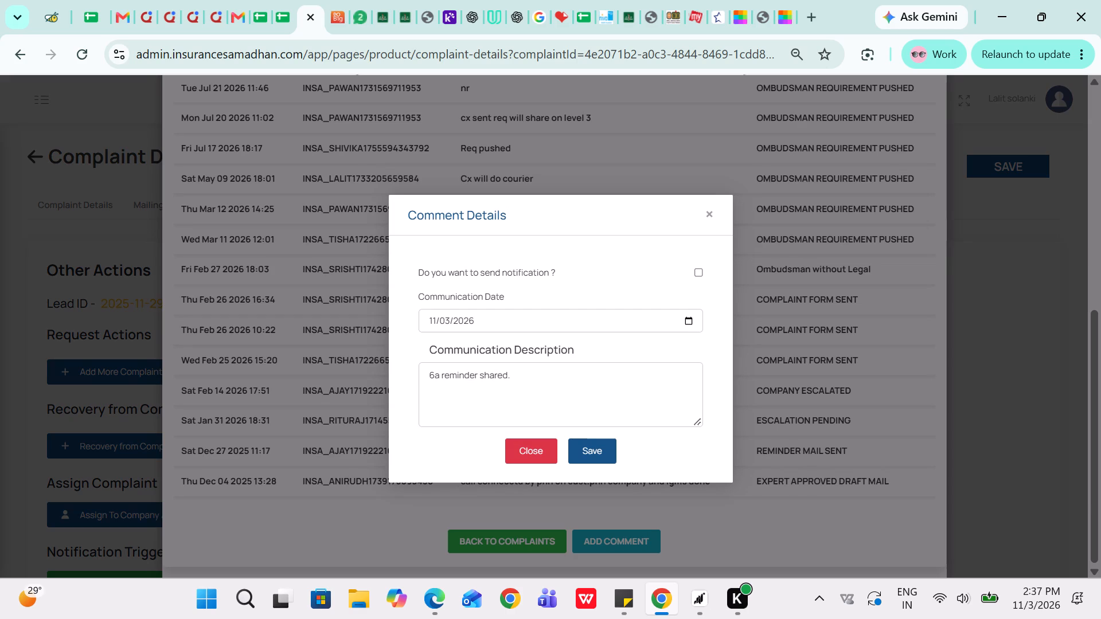
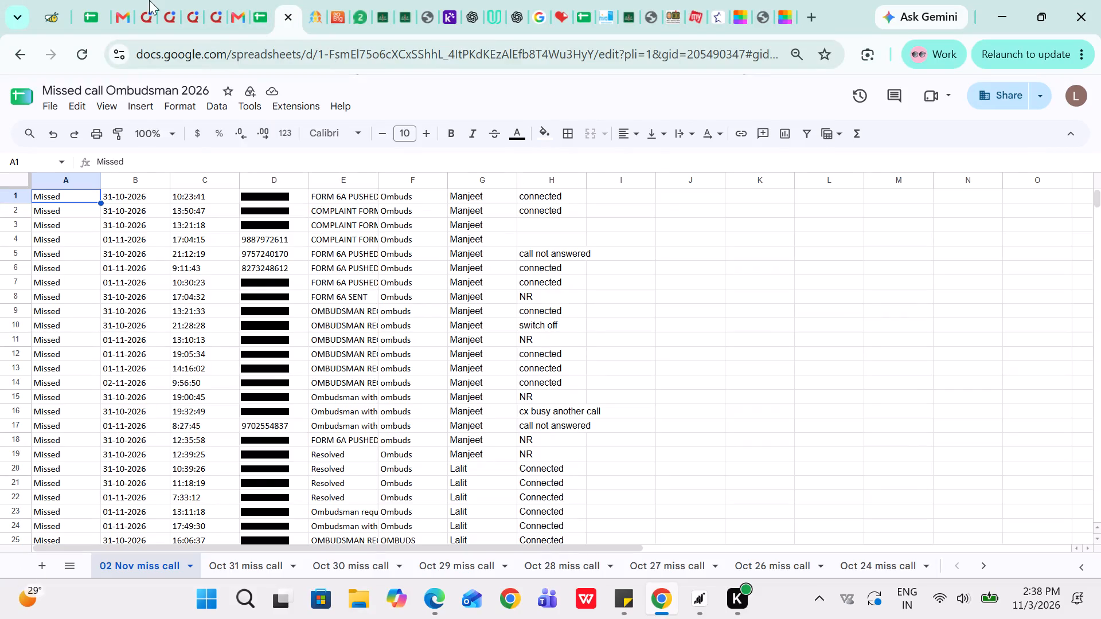
Return to the Insurance Samadhan complaints list and review the communication log of the listed customer's complaint.
left_click(101, 0)
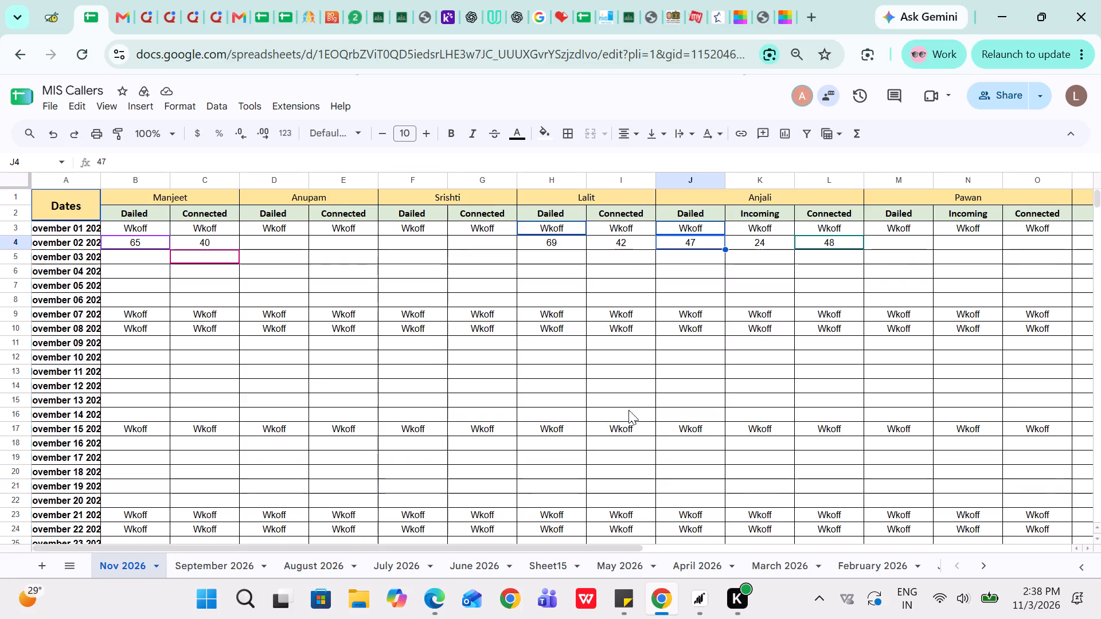
left_click(299, 0)
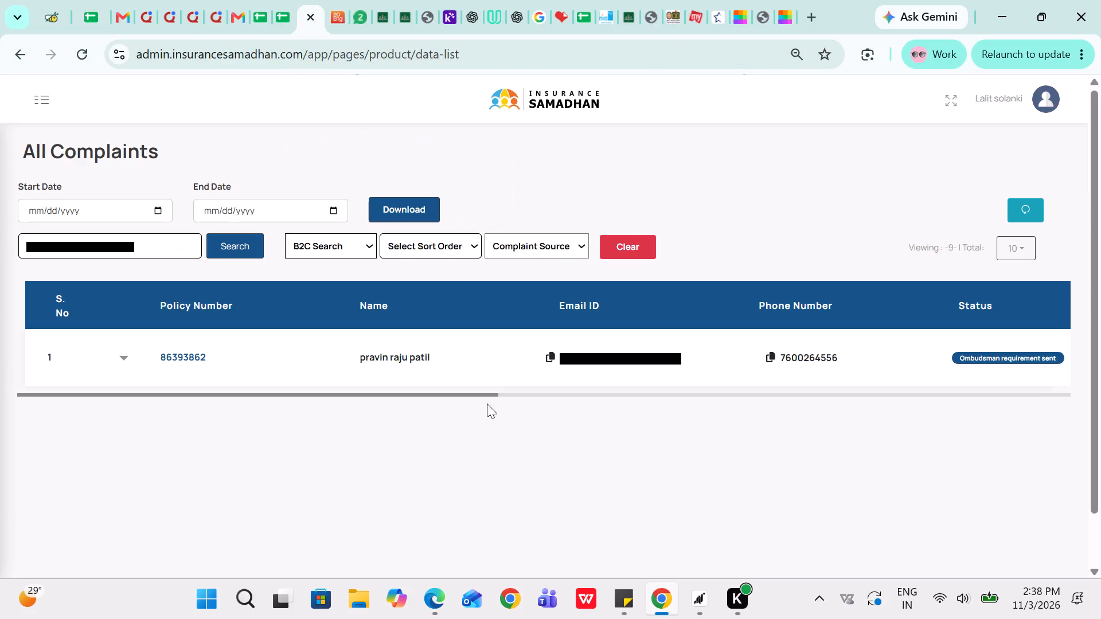
left_click(507, 468)
left_click(739, 349)
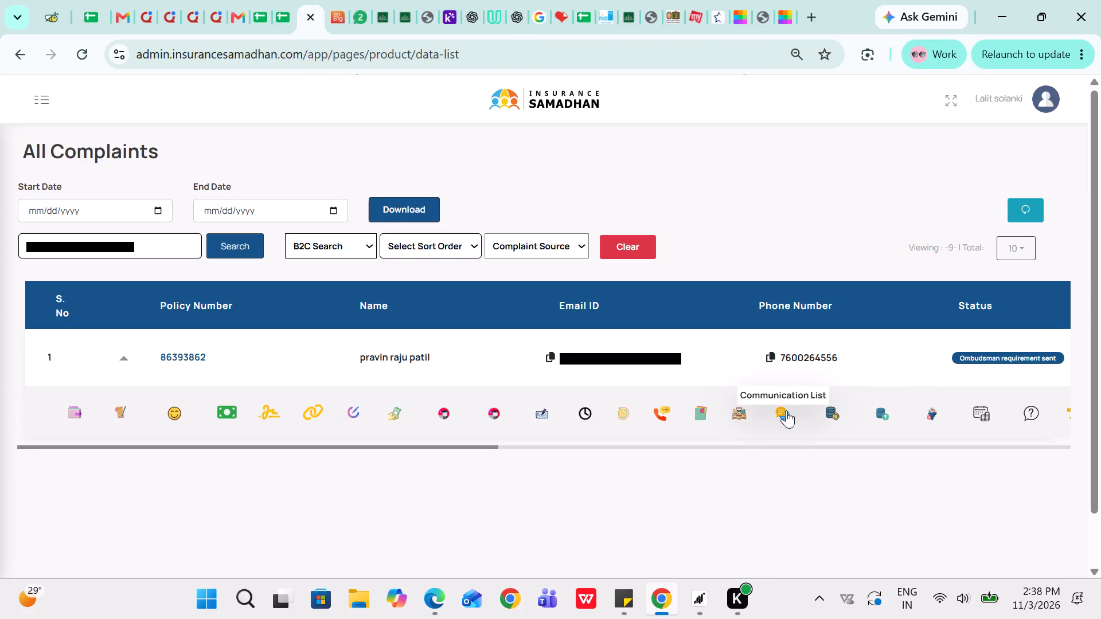
left_click(792, 412)
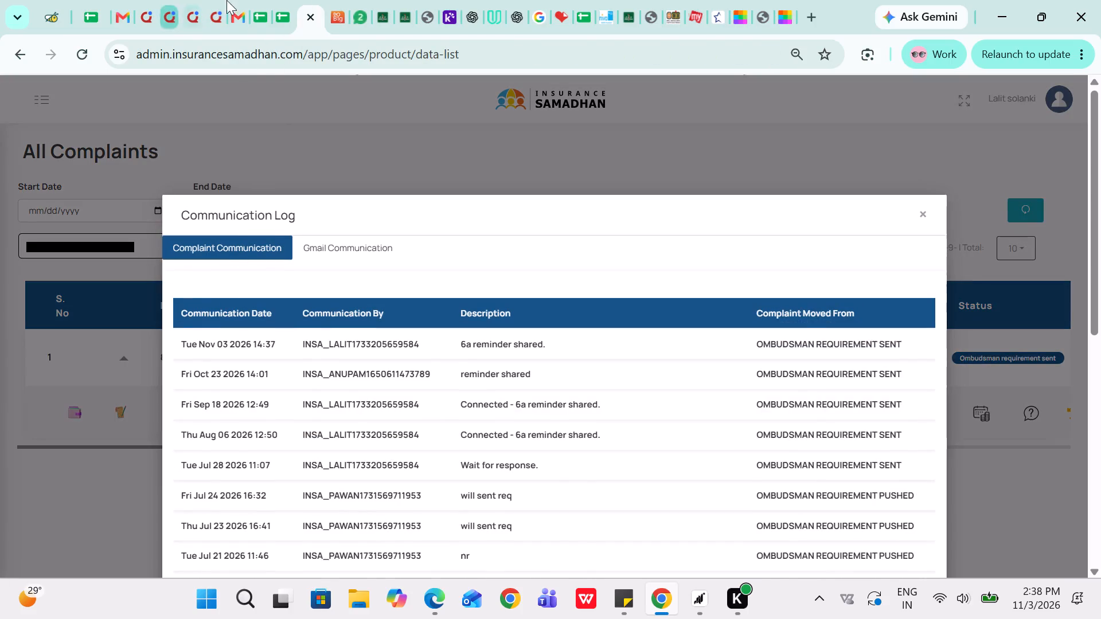
left_click(420, 163)
Open the listed customer's complaint details and bring up the email and Ombudsman automation sections under Other Actions.
left_click(187, 355)
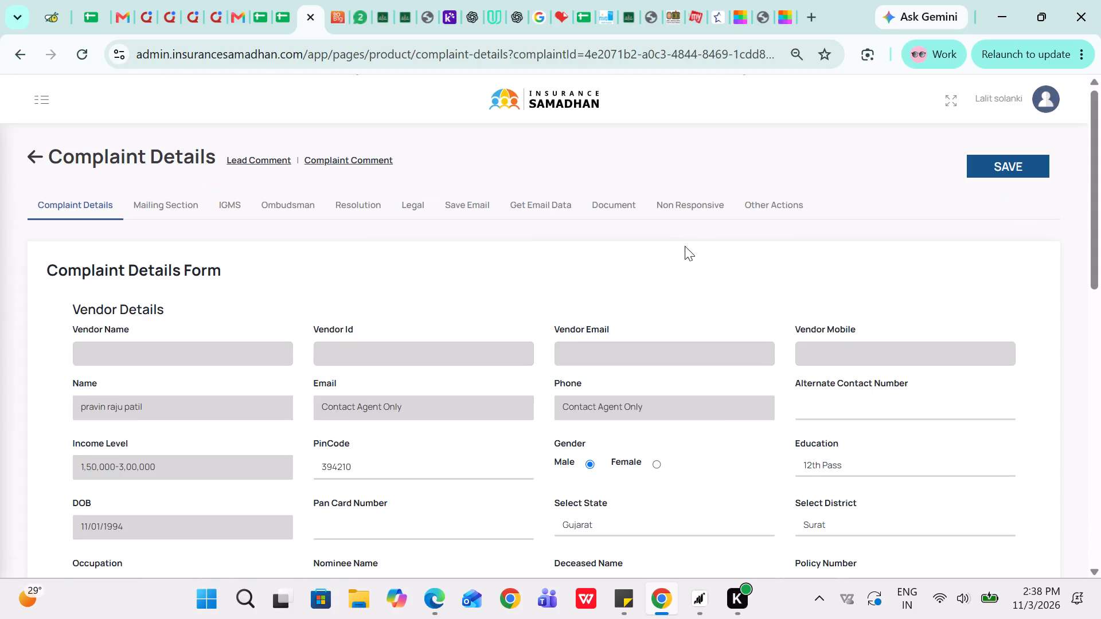
left_click(779, 188)
left_click(772, 211)
scroll(470, 289, "down", 5)
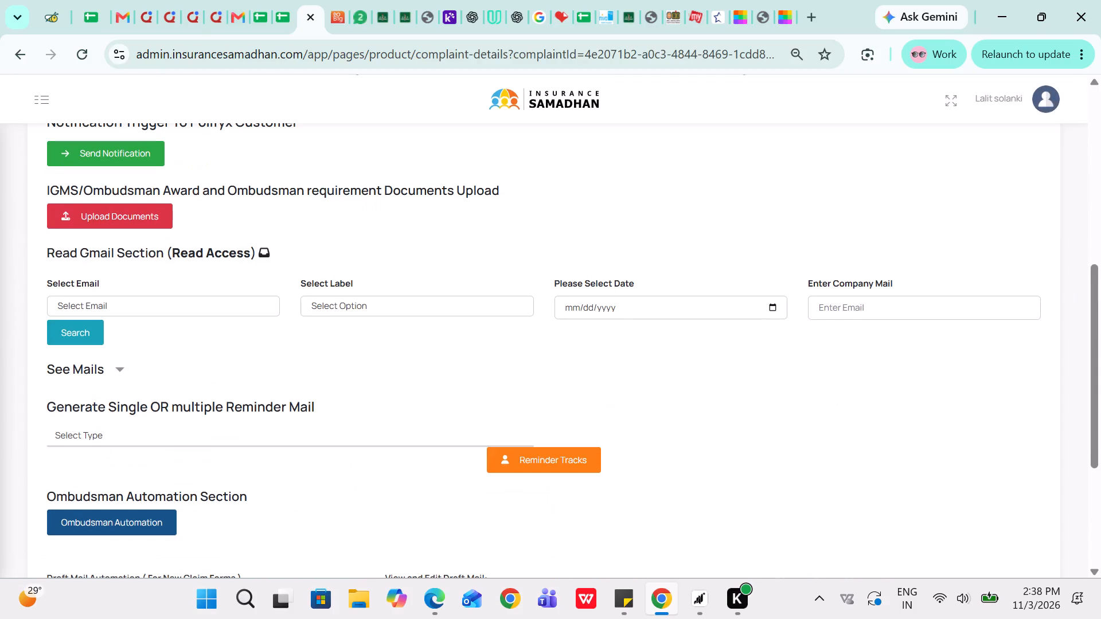
Set the reminder mail type to Single and open the Form 6A reminder mail for the complaint.
left_click(81, 433)
left_click(85, 467)
left_click(127, 419)
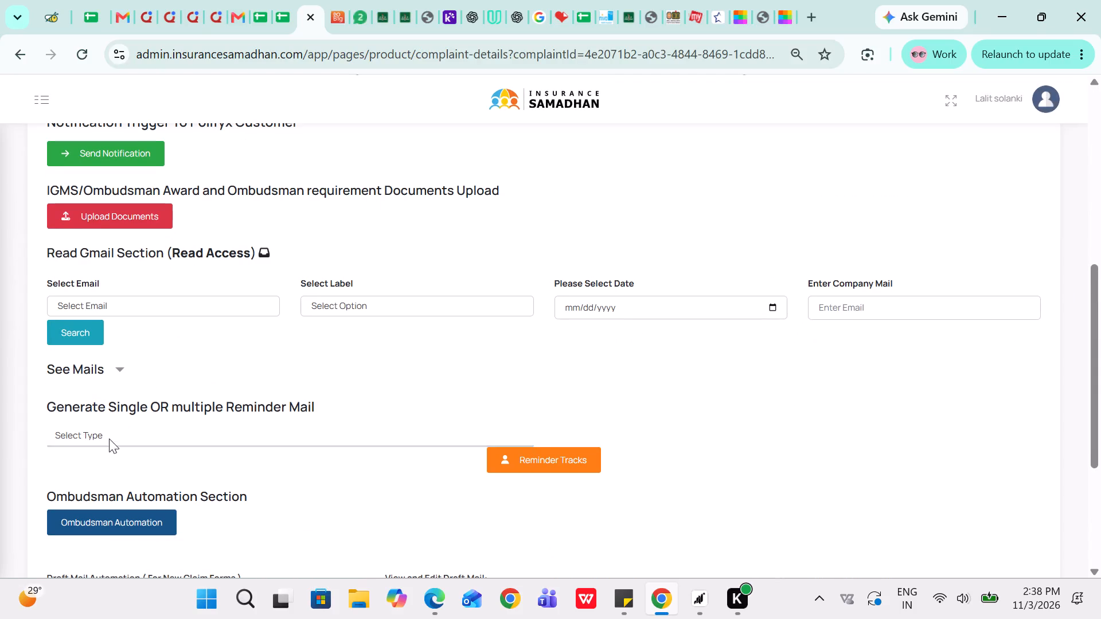
left_click(109, 438)
left_click(101, 479)
scroll(595, 340, "down", 3)
left_click(610, 370)
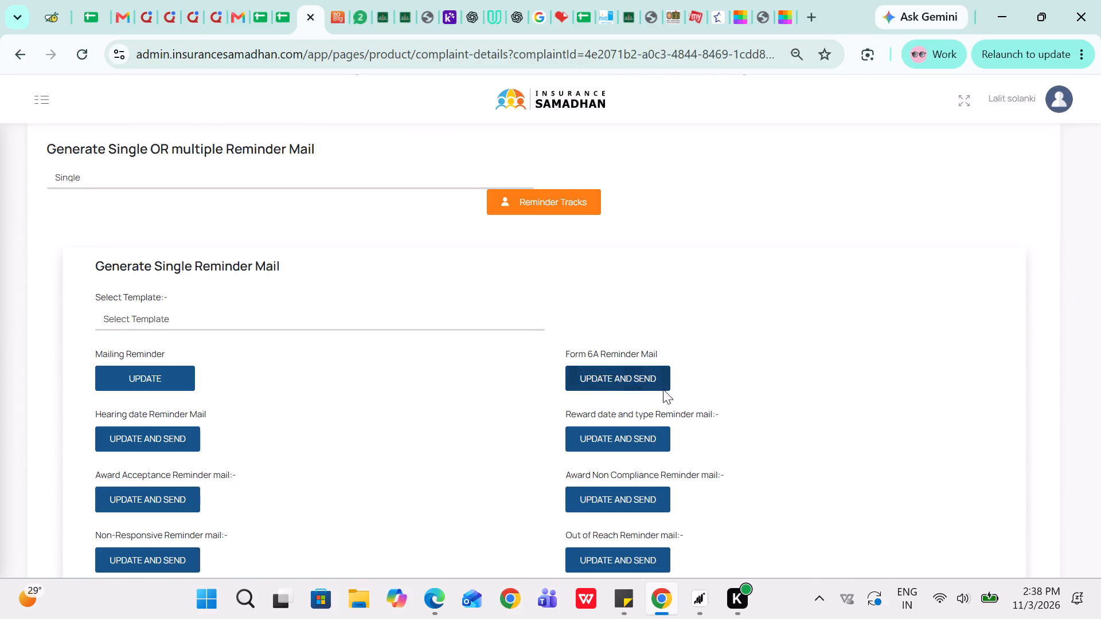
Send the Form 6A reminder mail to the Ahmedabad Ombudsman office and look over the mail's text.
scroll(709, 390, "down", 10)
left_click(603, 547)
left_click(631, 182)
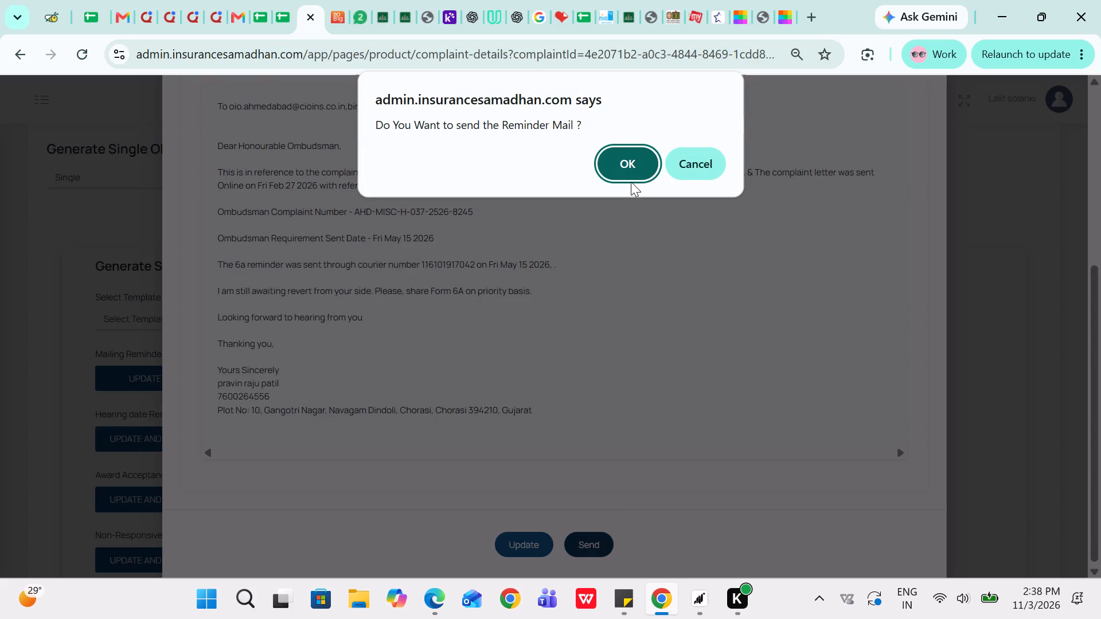
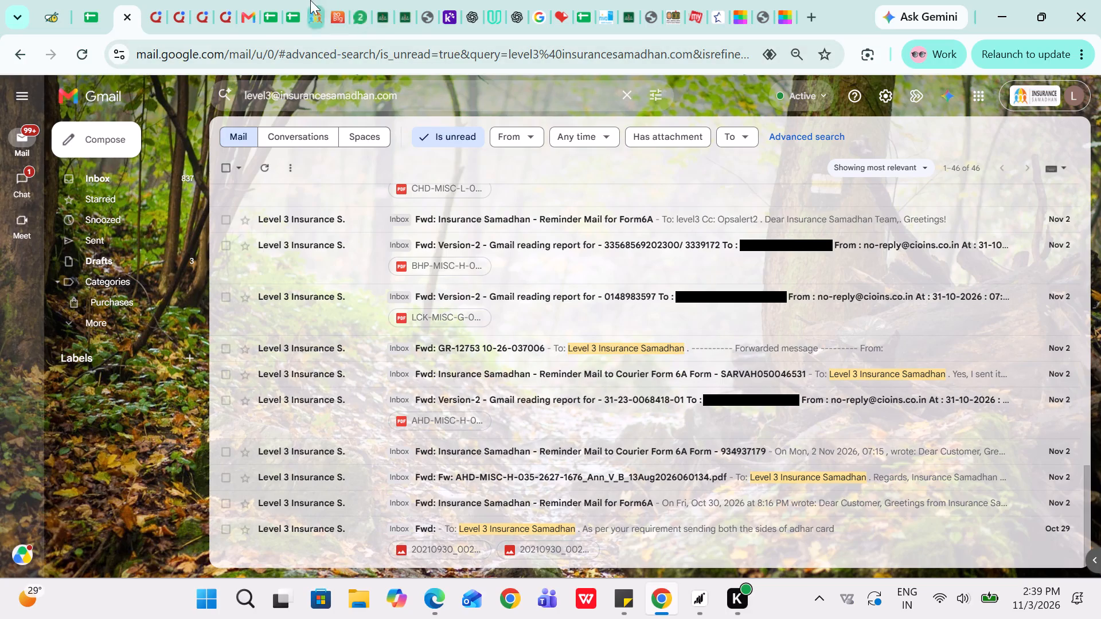
Return to the Complaint Details form of the customer's complaint in the Insurance Samadhan admin portal.
scroll(438, 276, "up", 5)
left_click(48, 208)
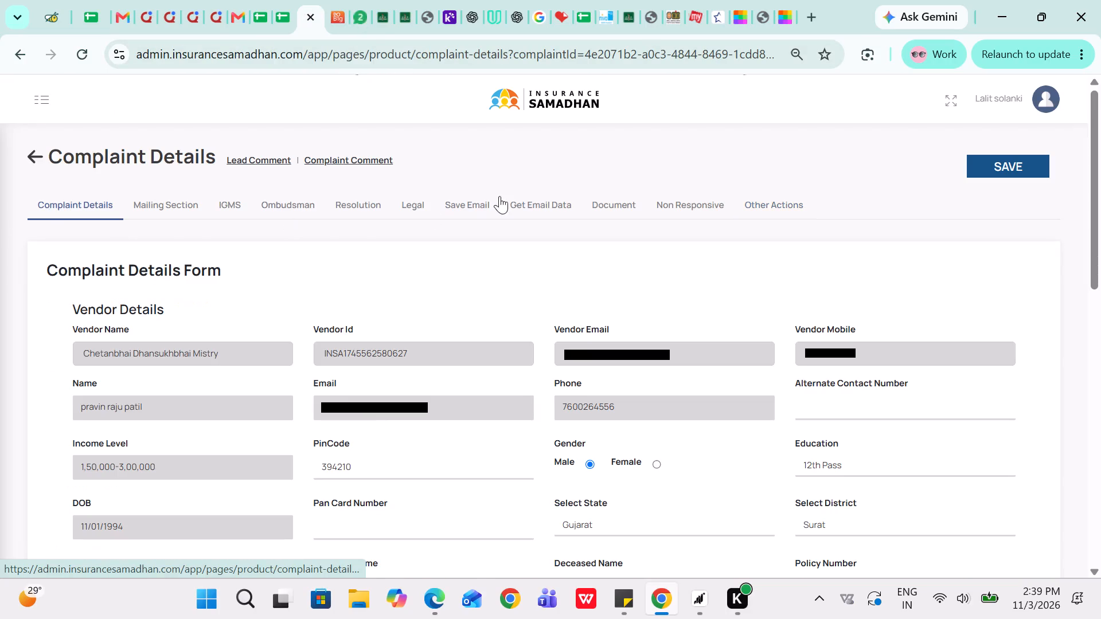
left_click(554, 187)
left_click(579, 159)
Switch to the Smartflo dialer holding the customer's phone number.
left_click(329, 0)
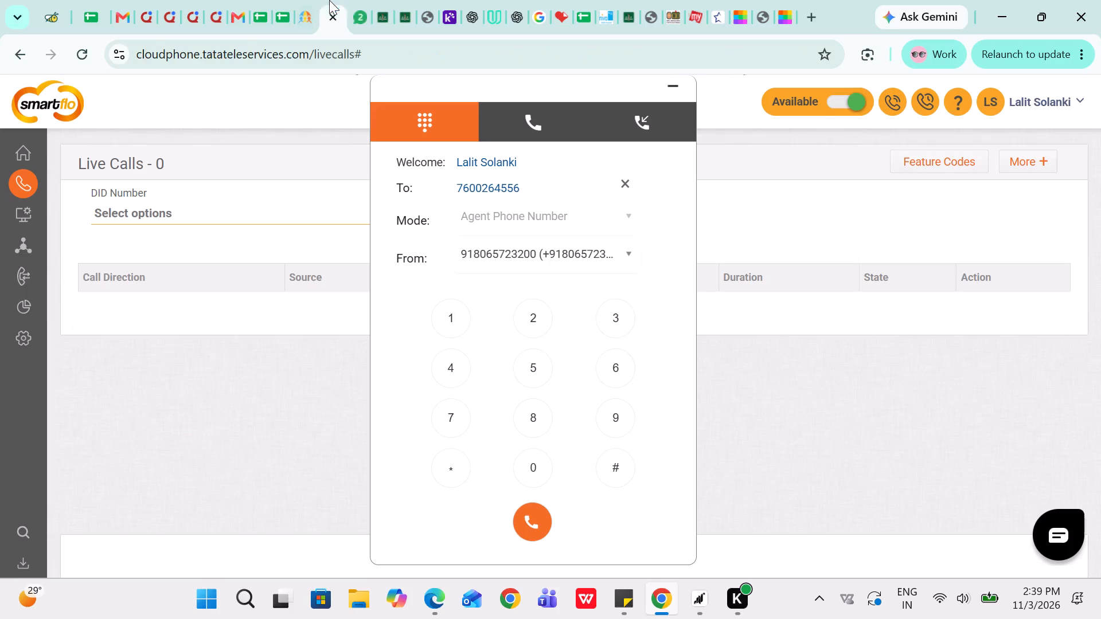
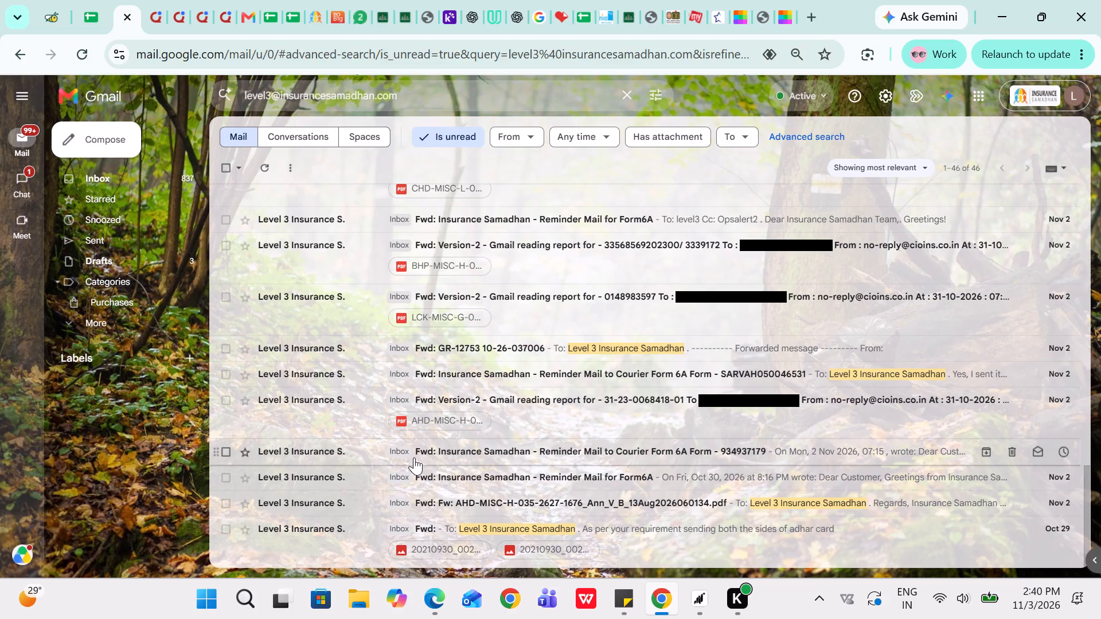
scroll(610, 432, "down", 13)
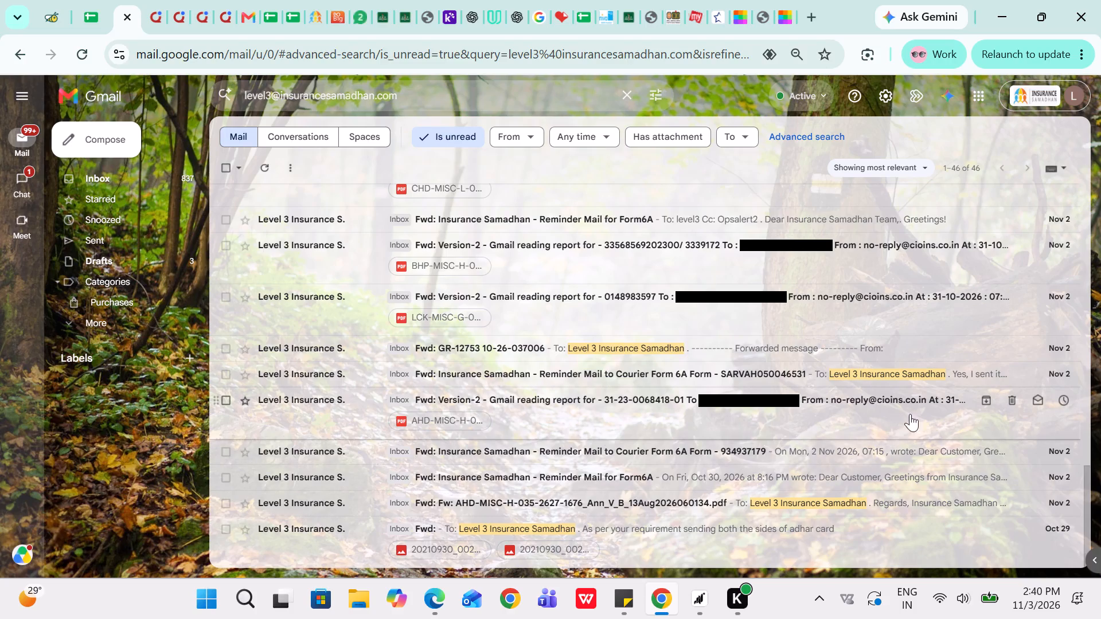
scroll(741, 353, "up", 5)
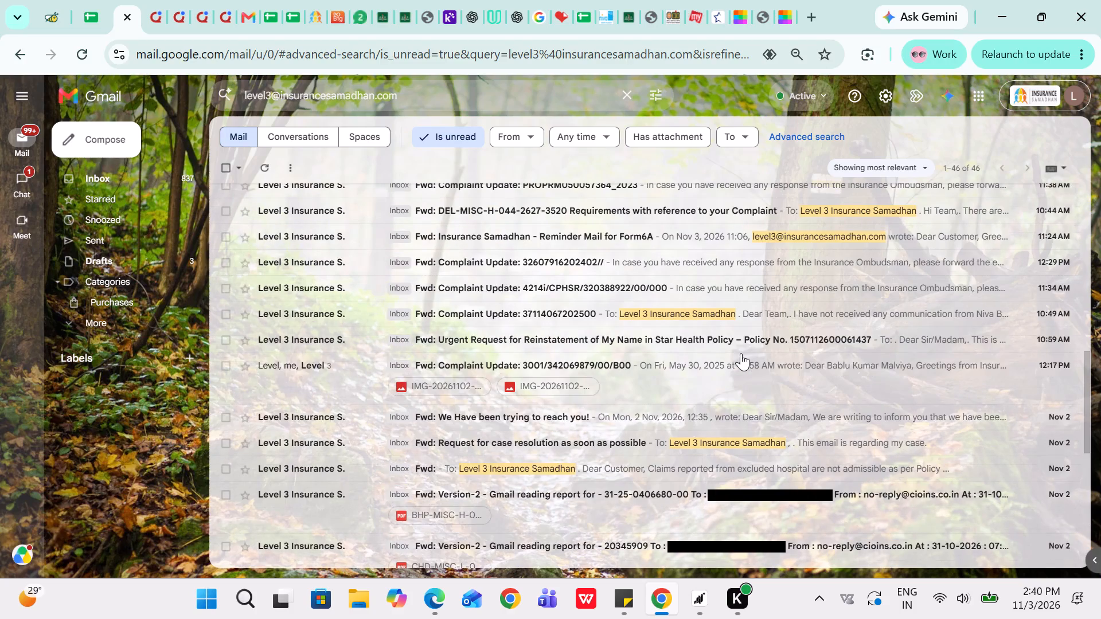
left_click(515, 420)
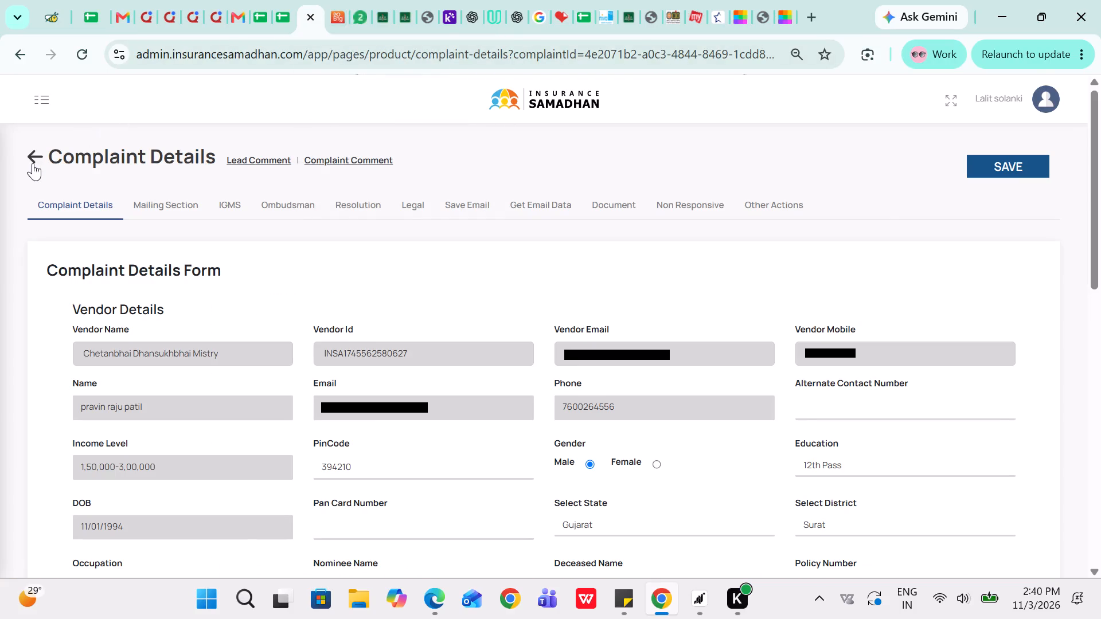
left_click(33, 163)
left_click_drag(162, 252, 0, 252)
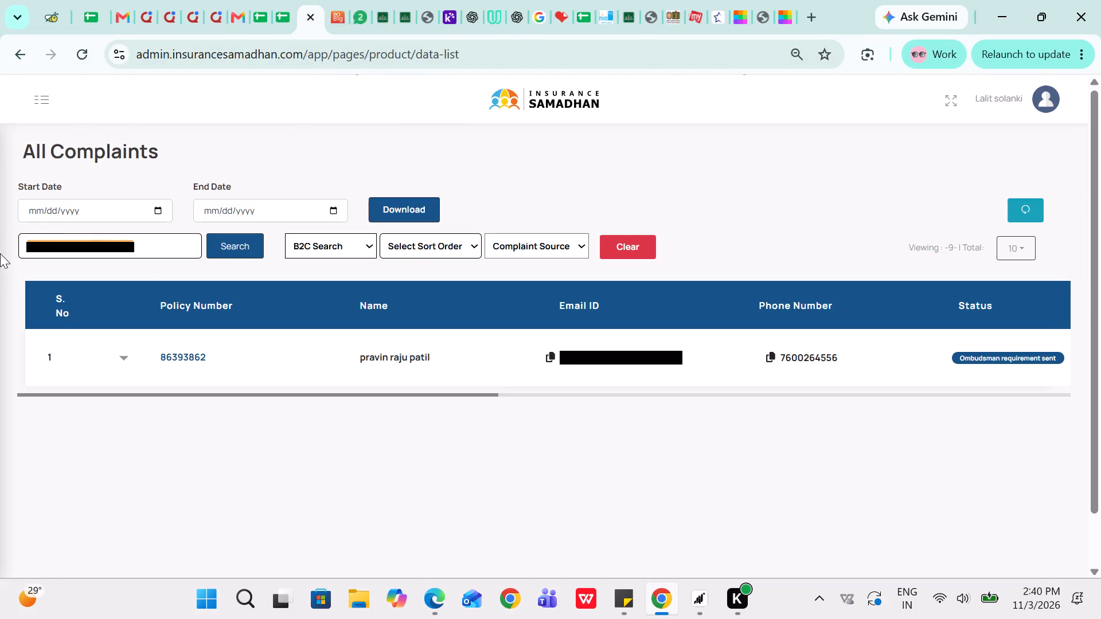
key("ctrl+v")
key("Return")
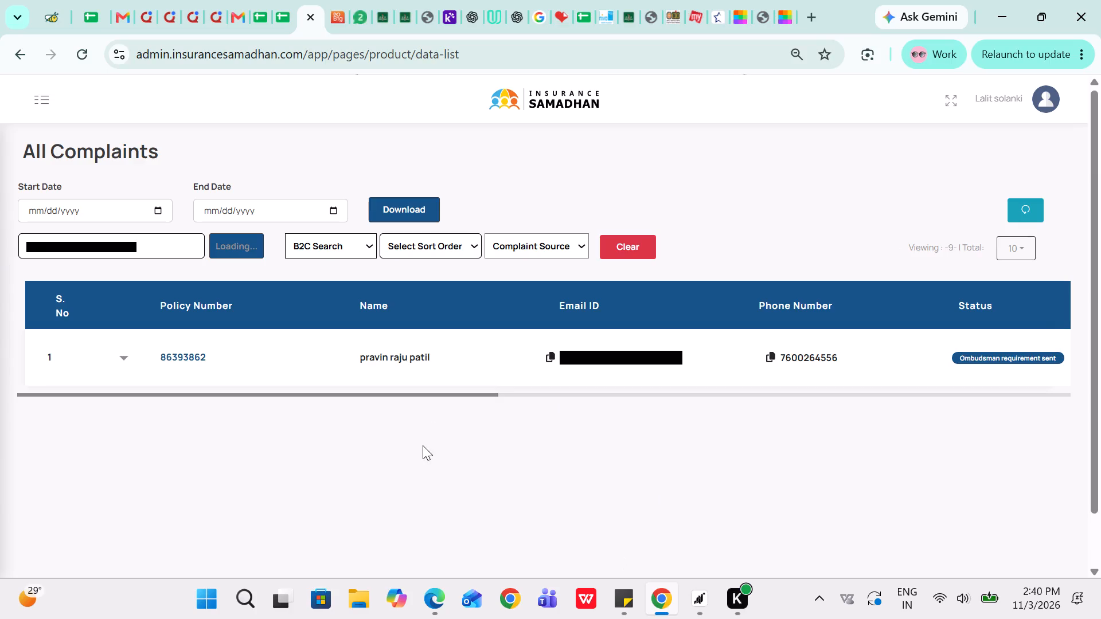
left_click(423, 445)
left_click(739, 344)
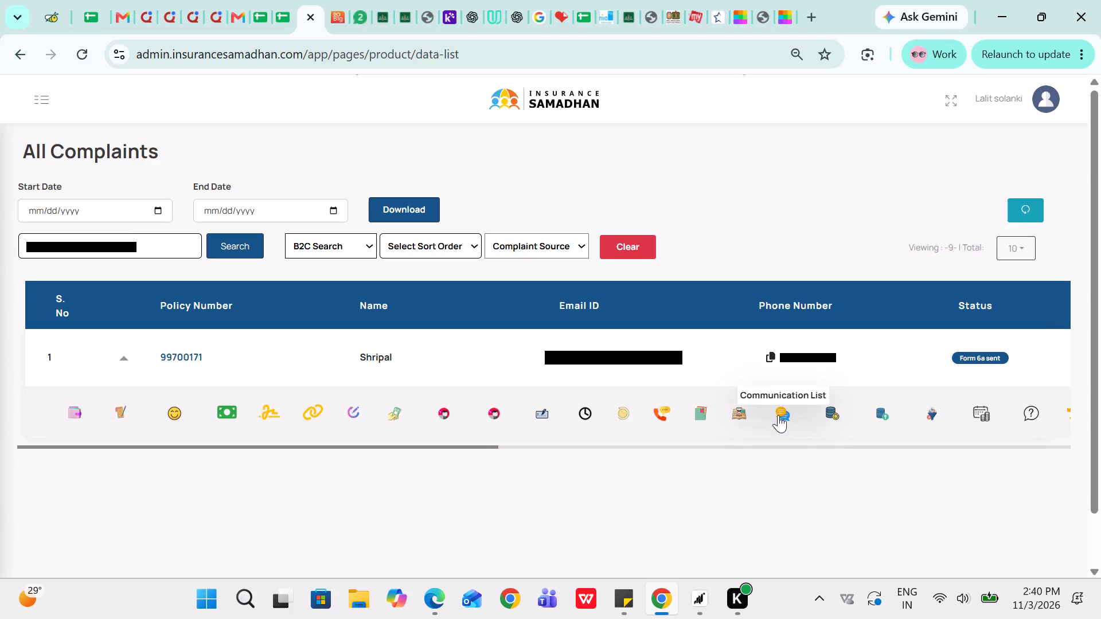
left_click(781, 414)
left_click(307, 113)
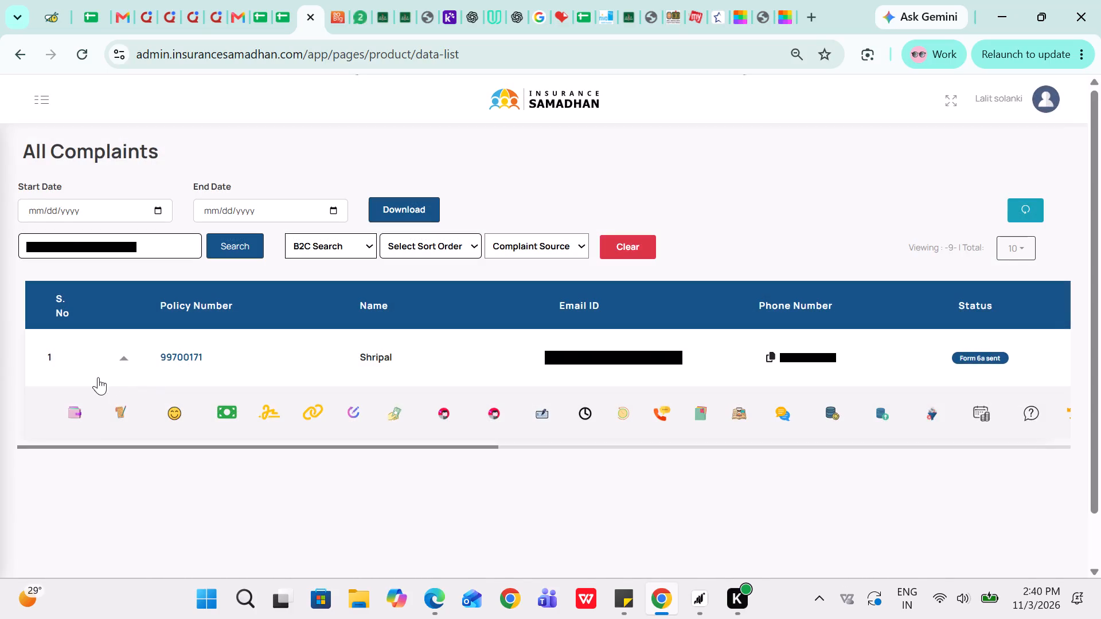
Open the listed complaint's communication log and read through the dated descriptions in its complaint communication history, covering the Form 6A and Ombudsman requirement stages.
left_click(124, 354)
left_click(745, 359)
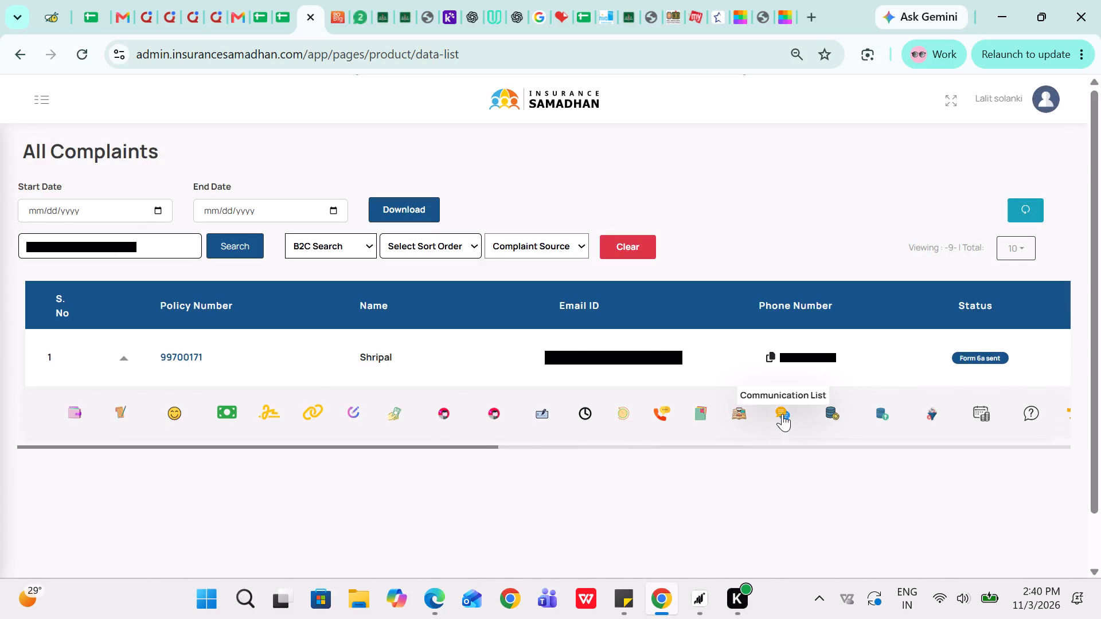
left_click(786, 414)
left_click_drag(506, 359, 442, 359)
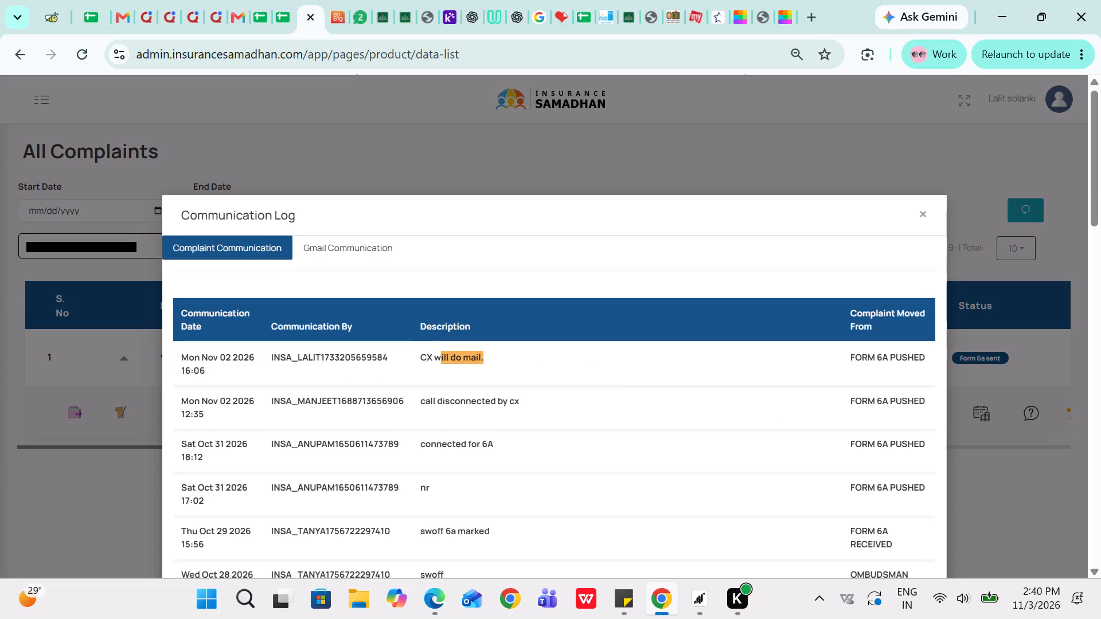
left_click_drag(442, 359, 411, 360)
left_click(482, 360)
left_click_drag(558, 357, 405, 343)
left_click(498, 349)
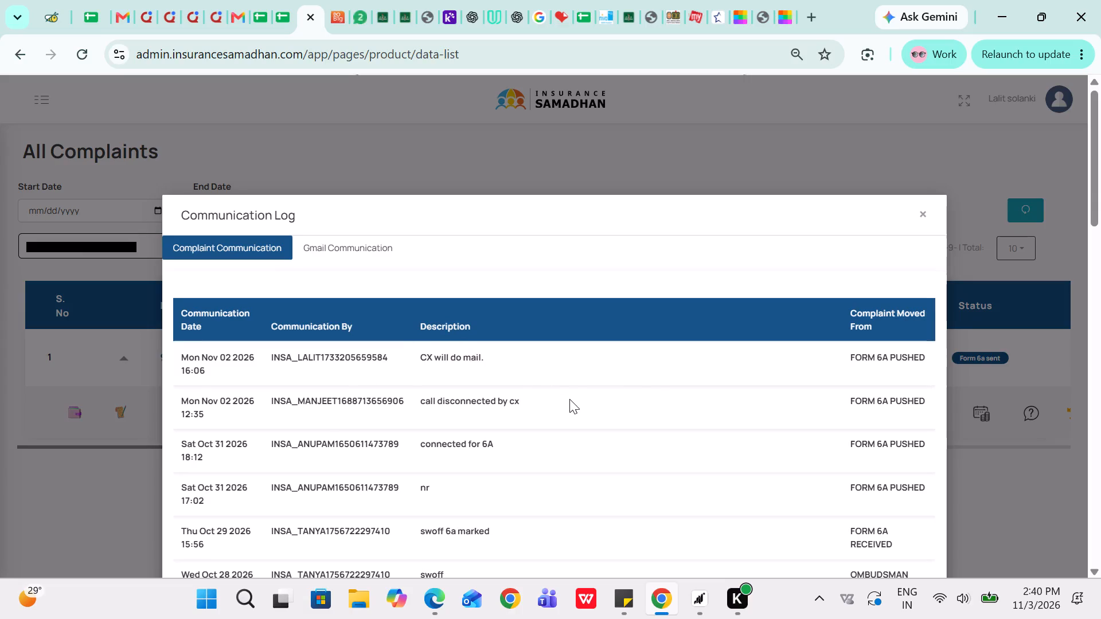
left_click_drag(569, 399, 371, 367)
left_click(504, 376)
left_click_drag(587, 406, 392, 398)
left_click(517, 413)
left_click_drag(572, 414, 404, 400)
left_click(443, 400)
left_click_drag(416, 404, 531, 412)
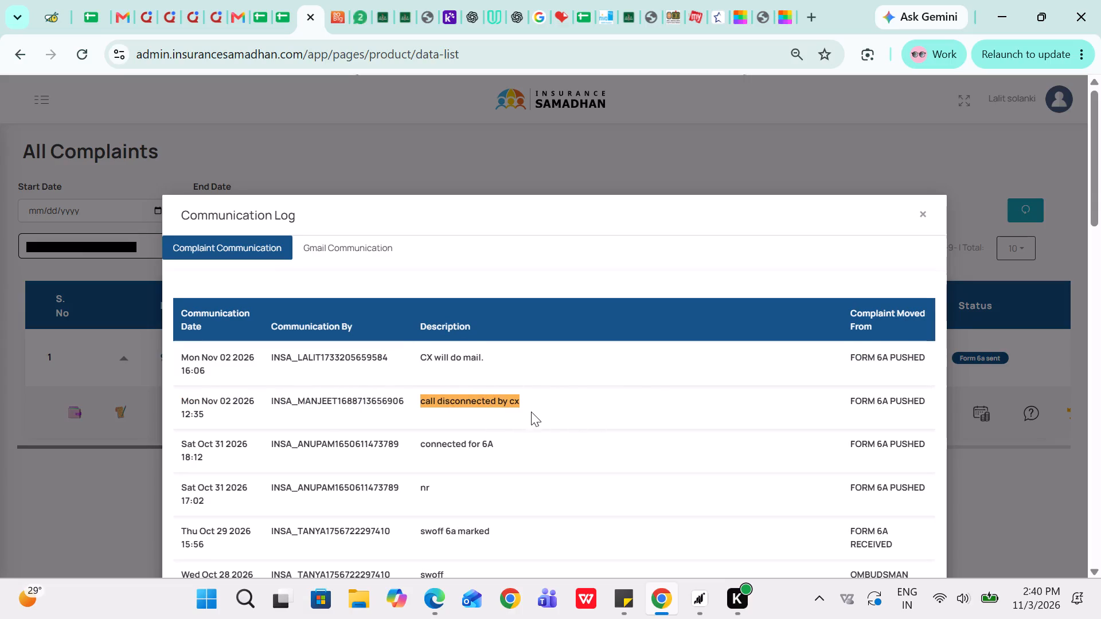
left_click_drag(531, 412, 548, 416)
left_click(559, 417)
left_click_drag(524, 444, 407, 441)
left_click(546, 469)
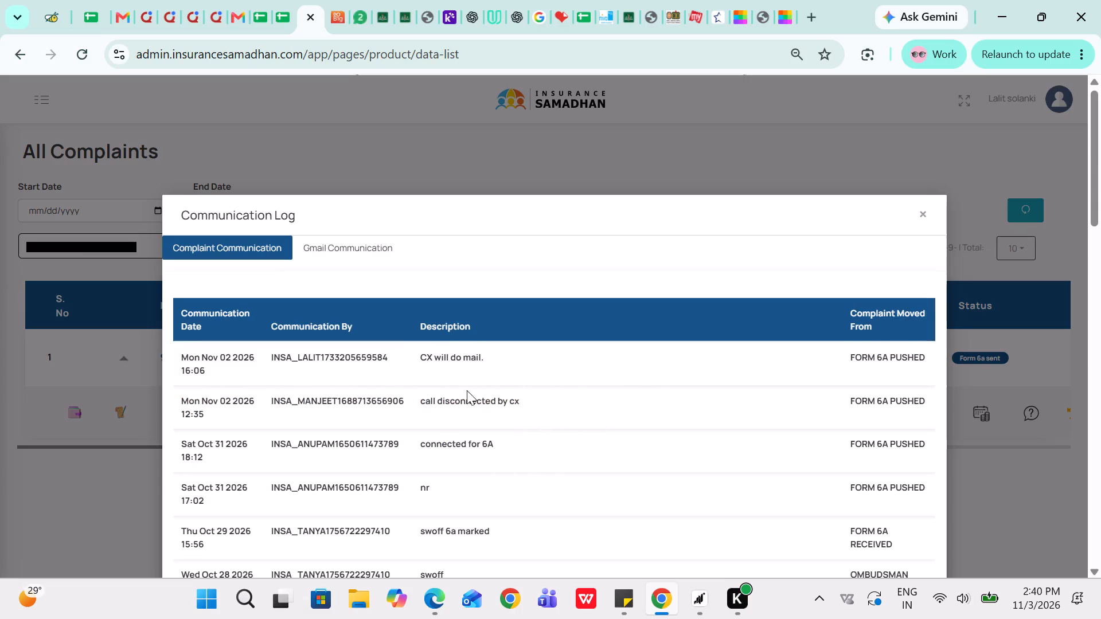
left_click_drag(410, 361, 499, 373)
left_click(554, 387)
left_click_drag(421, 401, 541, 409)
left_click(589, 423)
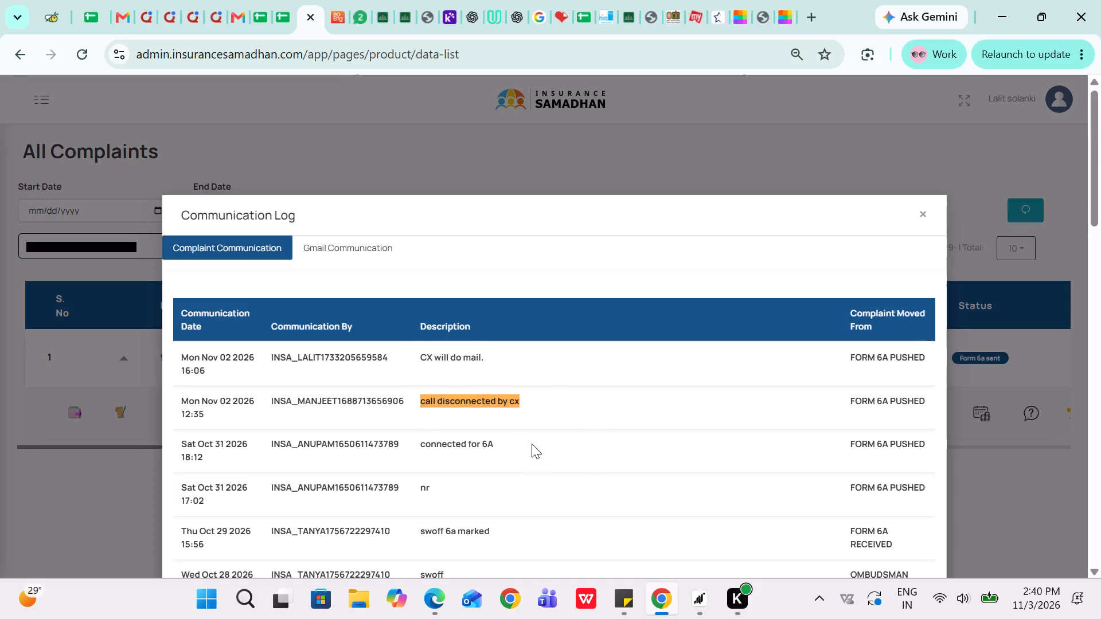
left_click_drag(532, 444, 345, 433)
left_click(459, 433)
left_click_drag(454, 490, 405, 500)
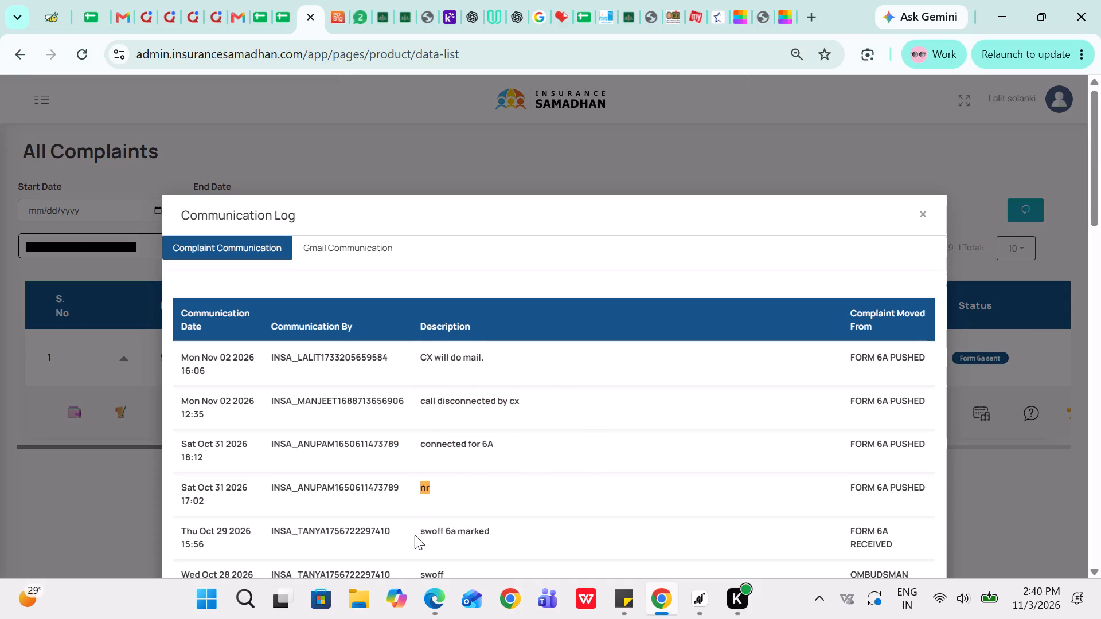
left_click_drag(415, 535, 524, 535)
left_click(536, 534)
scroll(495, 441, "down", 2)
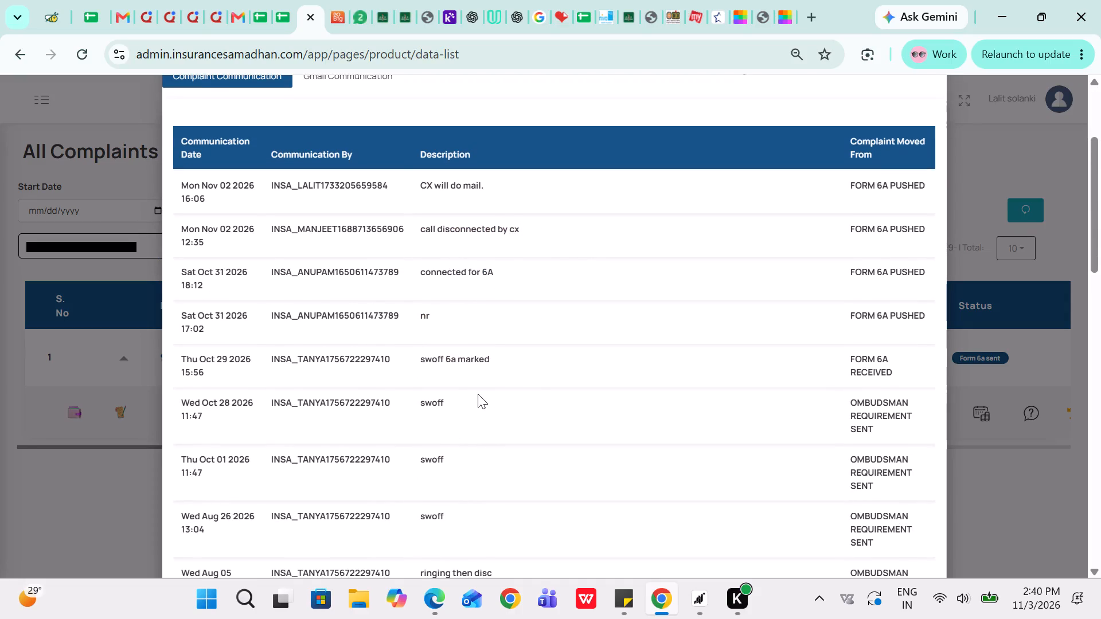
left_click_drag(478, 394, 404, 401)
left_click(447, 411)
left_click_drag(467, 461, 409, 469)
left_click(441, 469)
left_click_drag(463, 513, 337, 330)
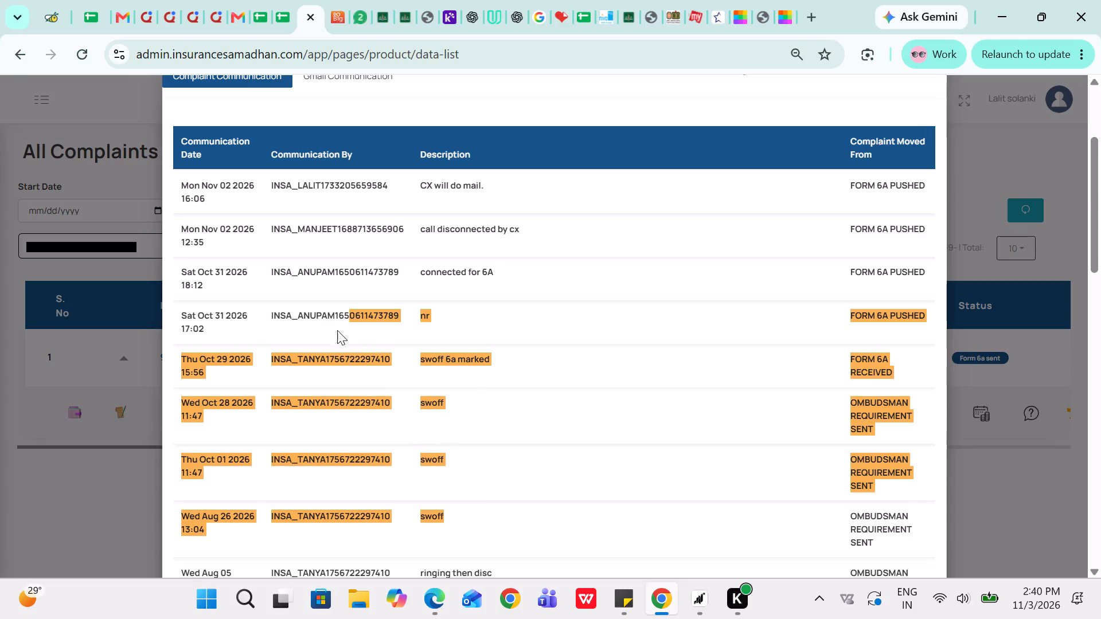
left_click_drag(337, 330, 170, 186)
scroll(548, 329, "up", 3)
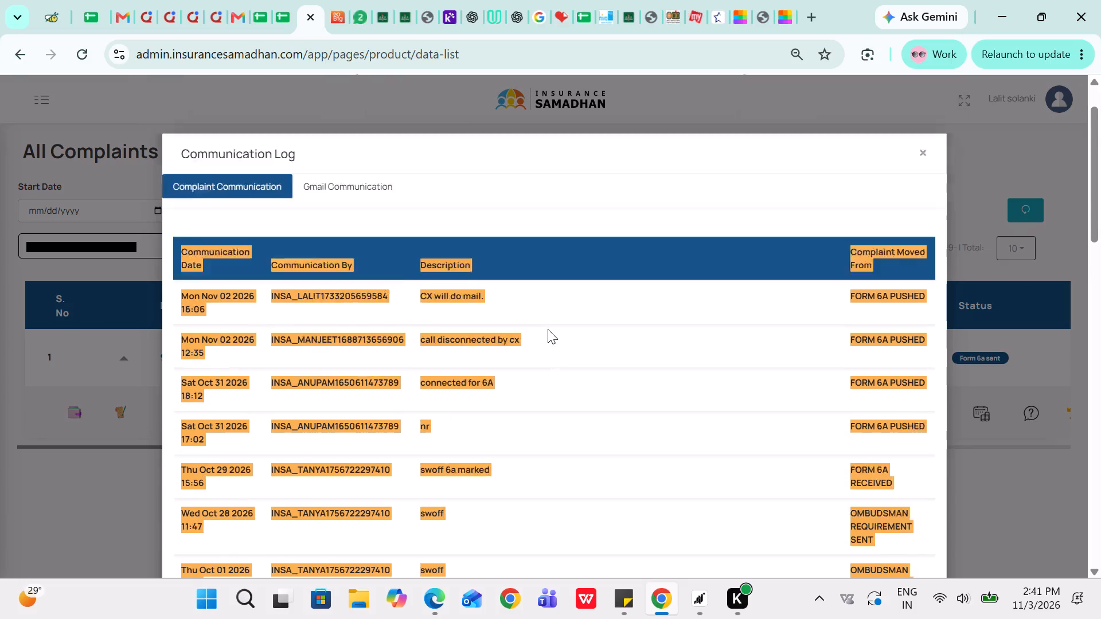
left_click(274, 123)
left_click(118, 356)
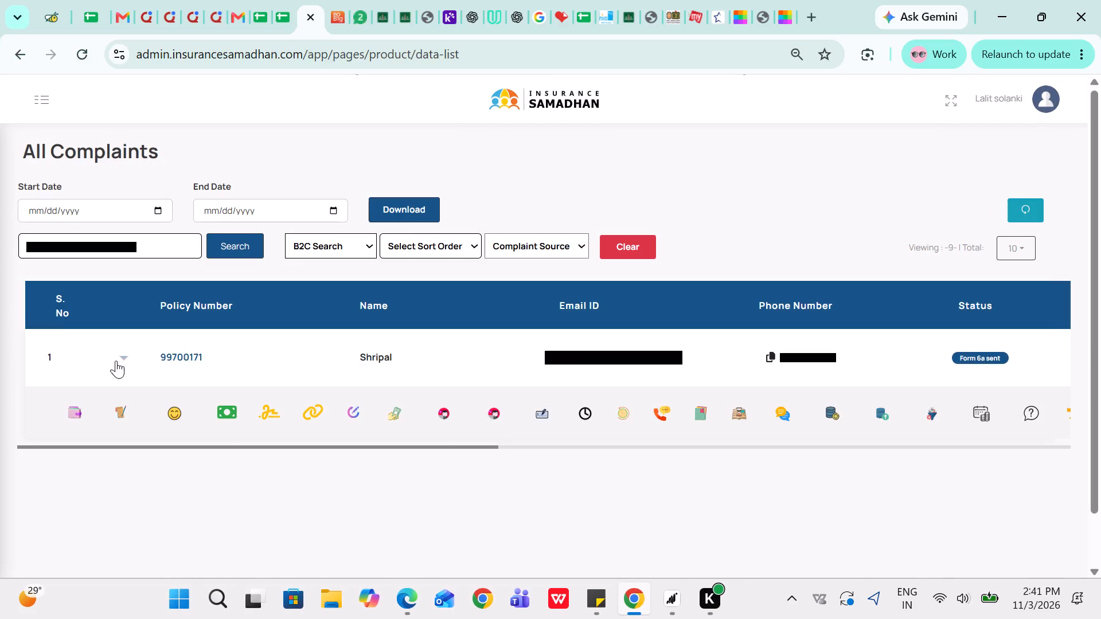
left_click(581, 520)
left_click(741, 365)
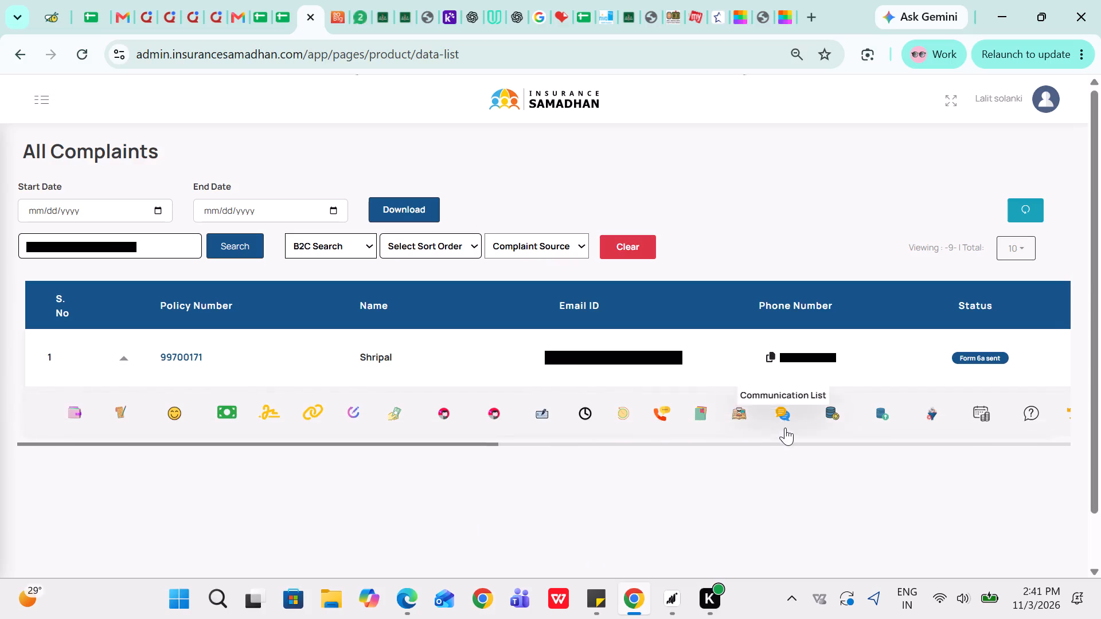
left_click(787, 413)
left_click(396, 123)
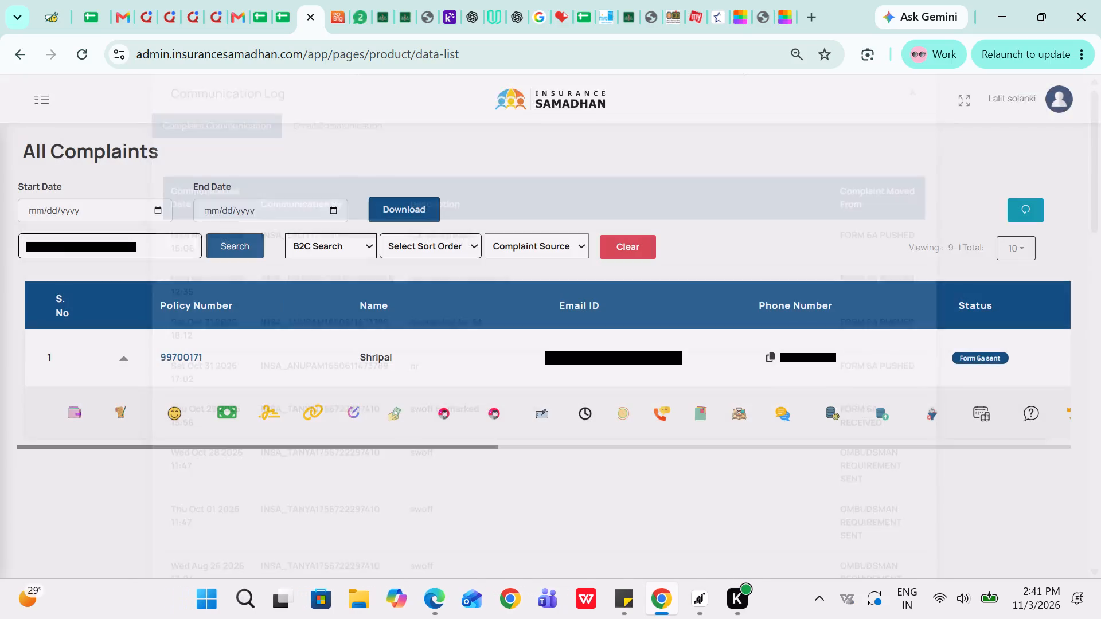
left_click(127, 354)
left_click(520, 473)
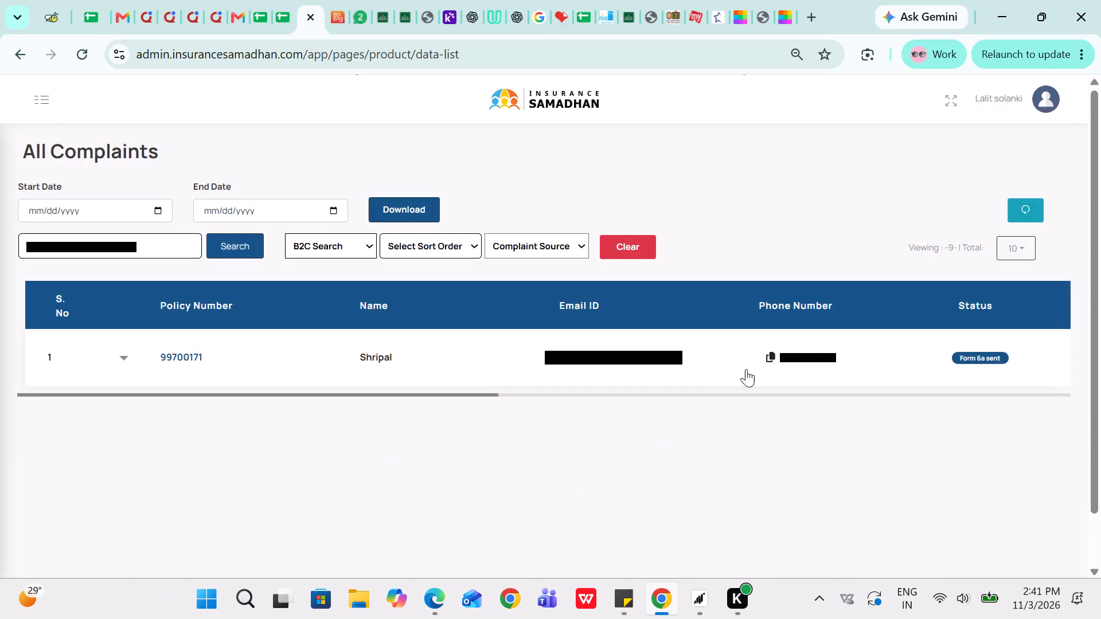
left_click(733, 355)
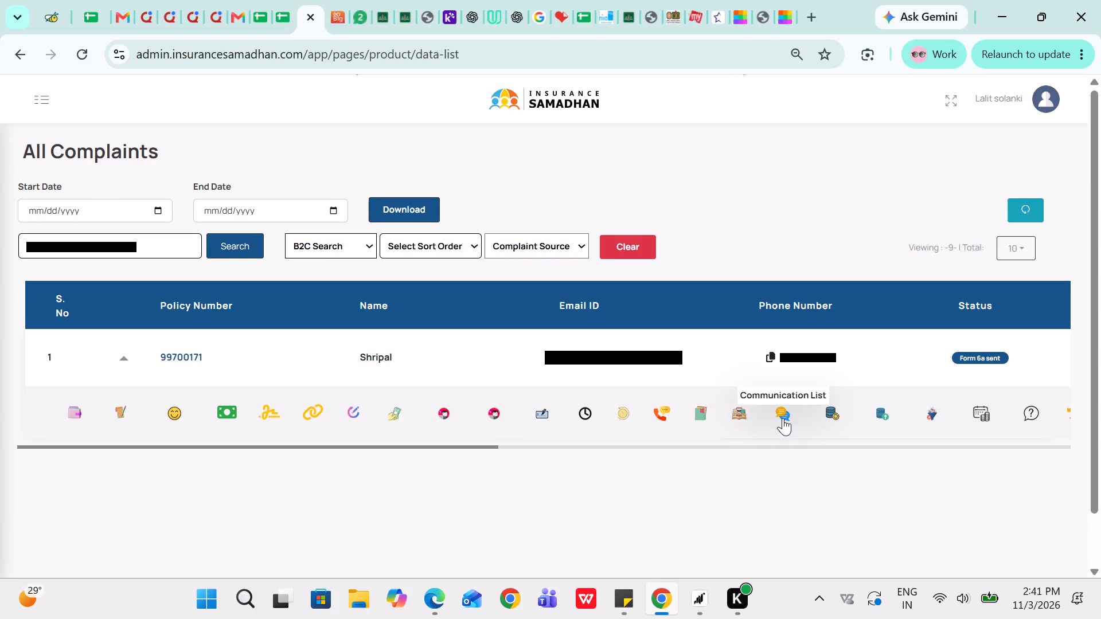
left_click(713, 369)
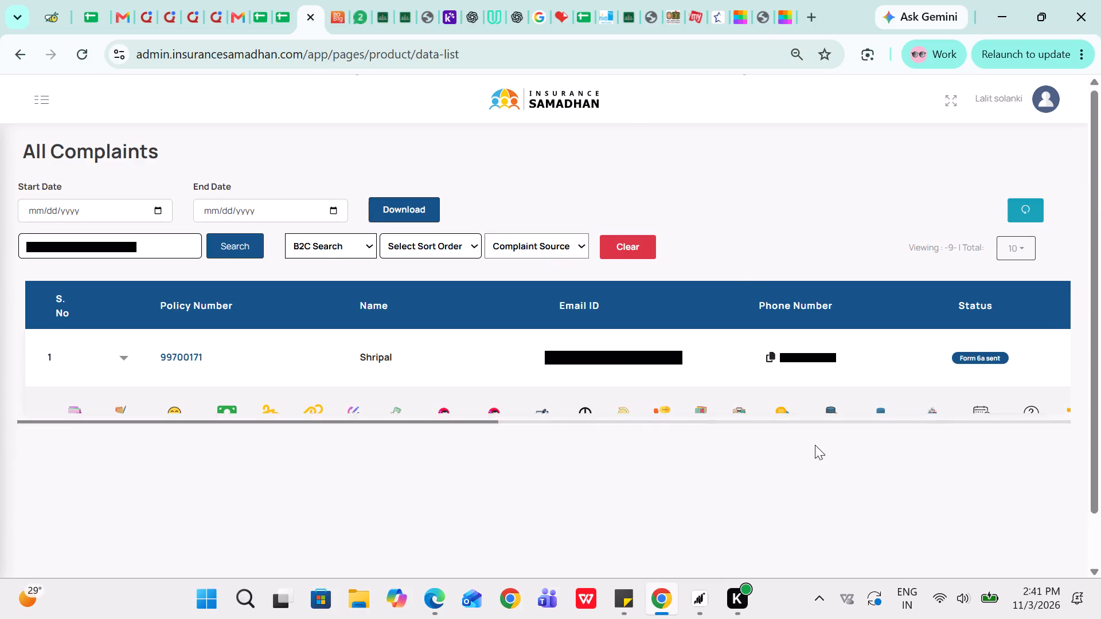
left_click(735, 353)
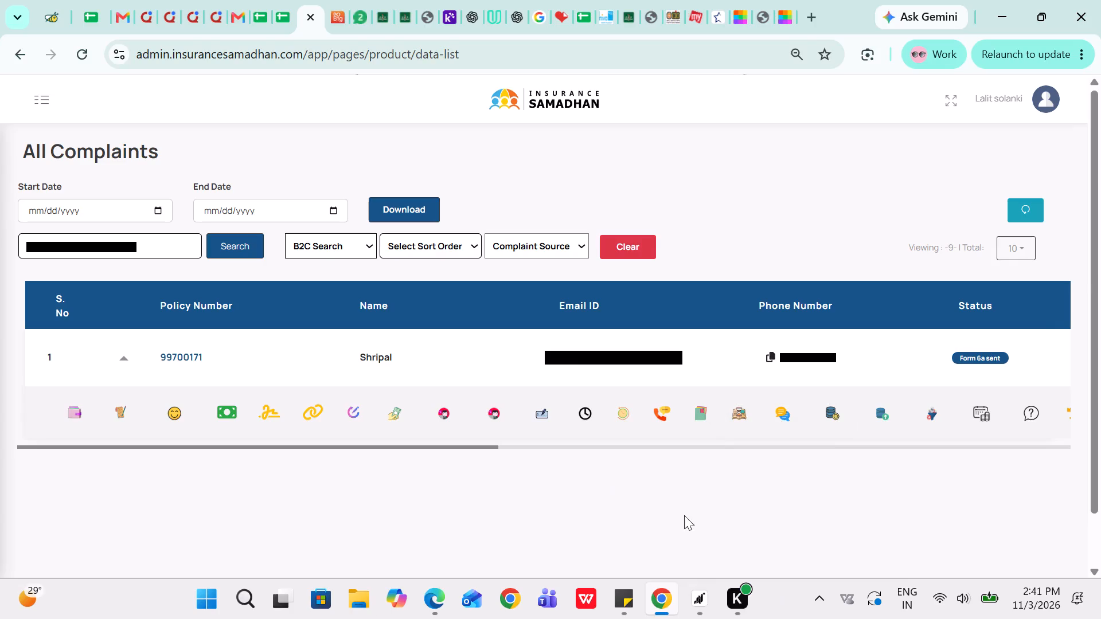
left_click(782, 415)
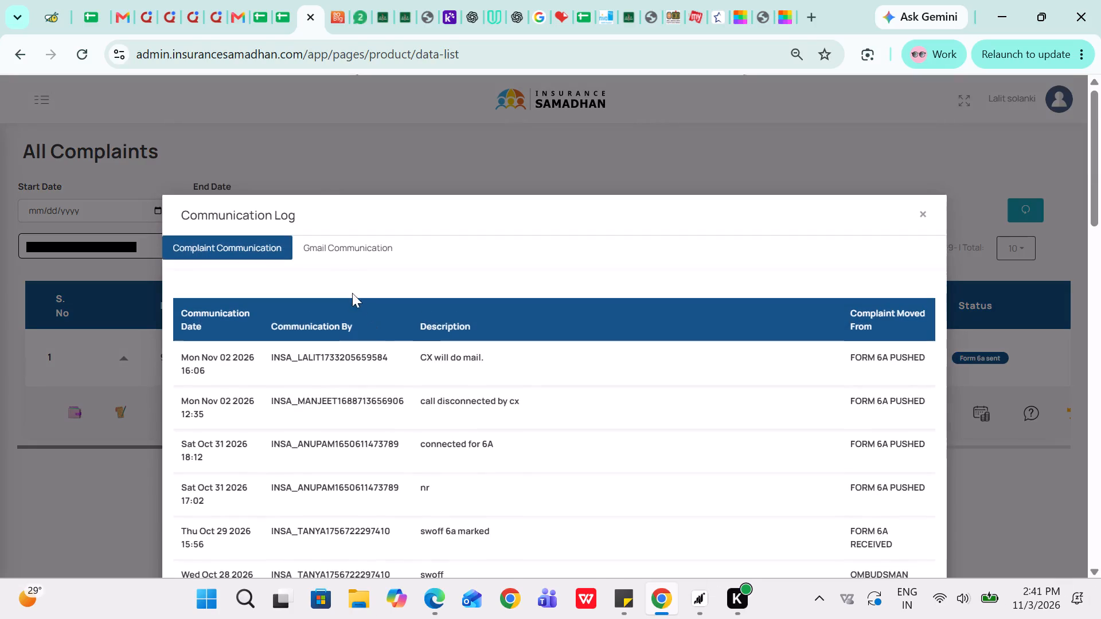
left_click(329, 133)
left_click(122, 362)
left_click(514, 446)
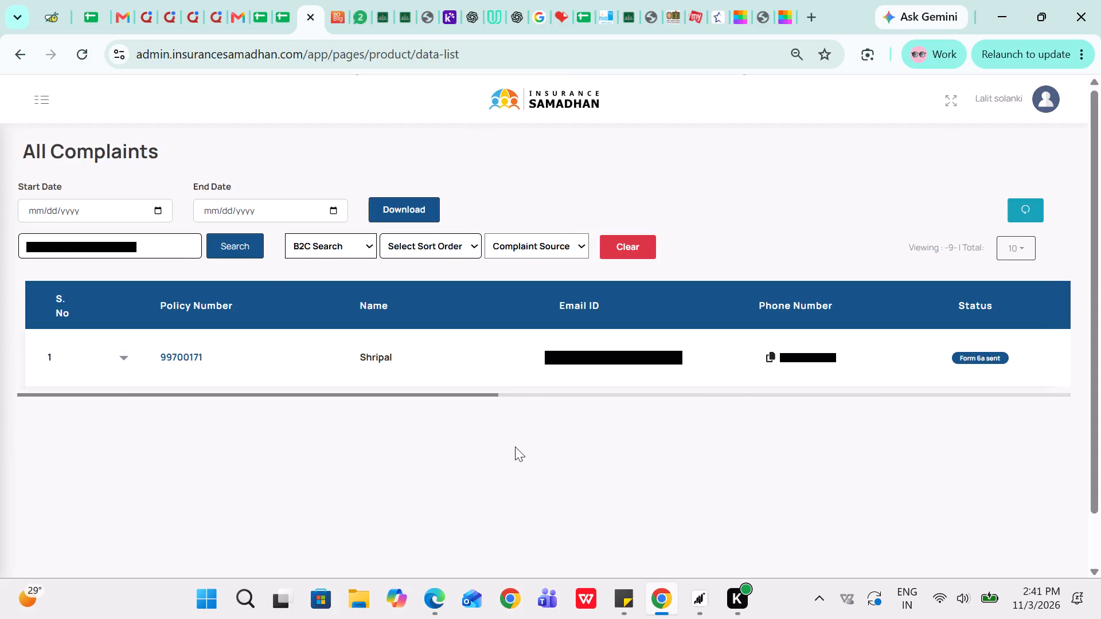
left_click(756, 357)
left_click(787, 414)
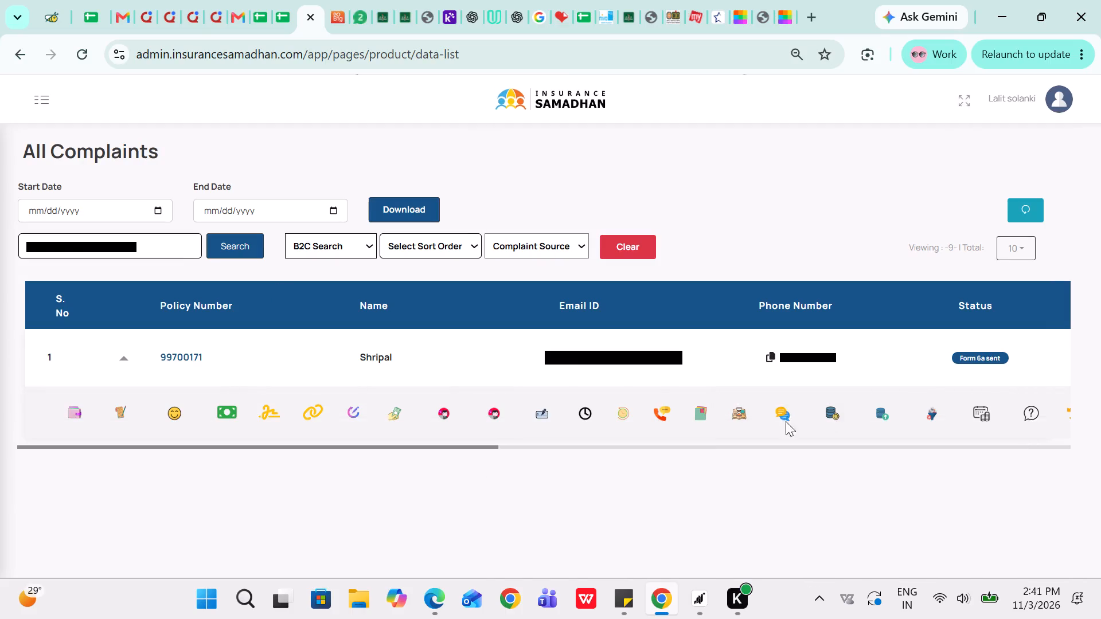
left_click(503, 131)
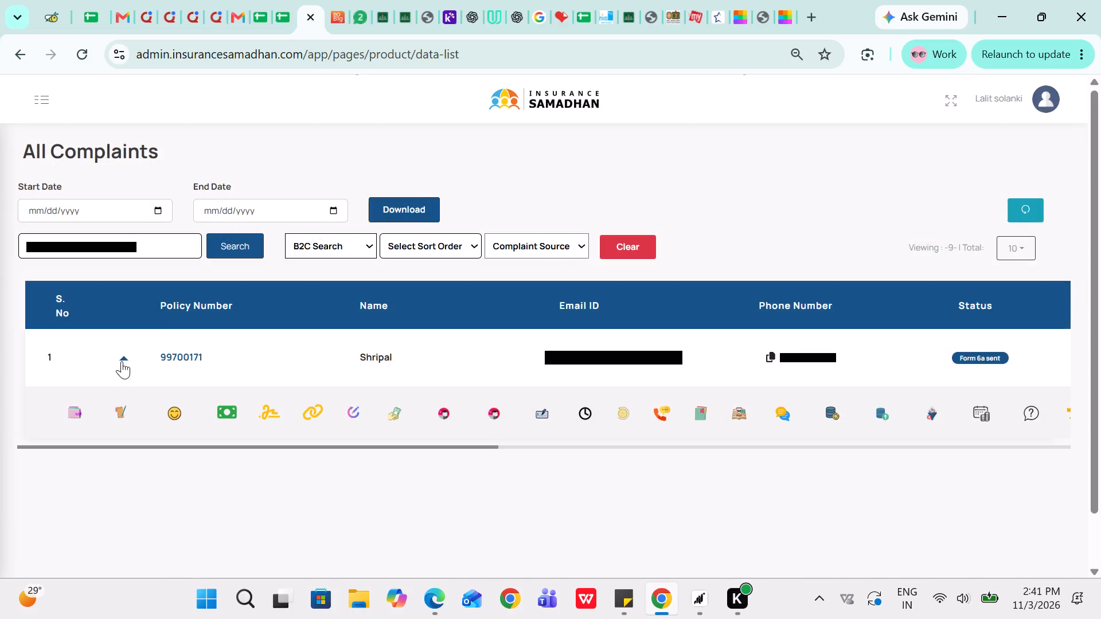
left_click(122, 361)
left_click(780, 477)
left_click(716, 355)
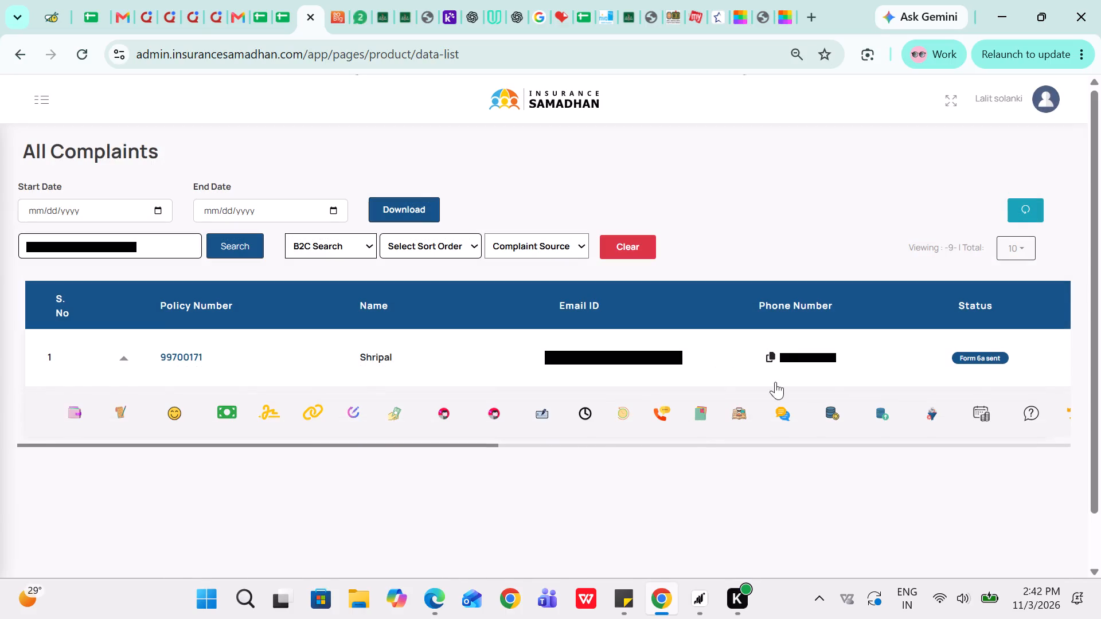
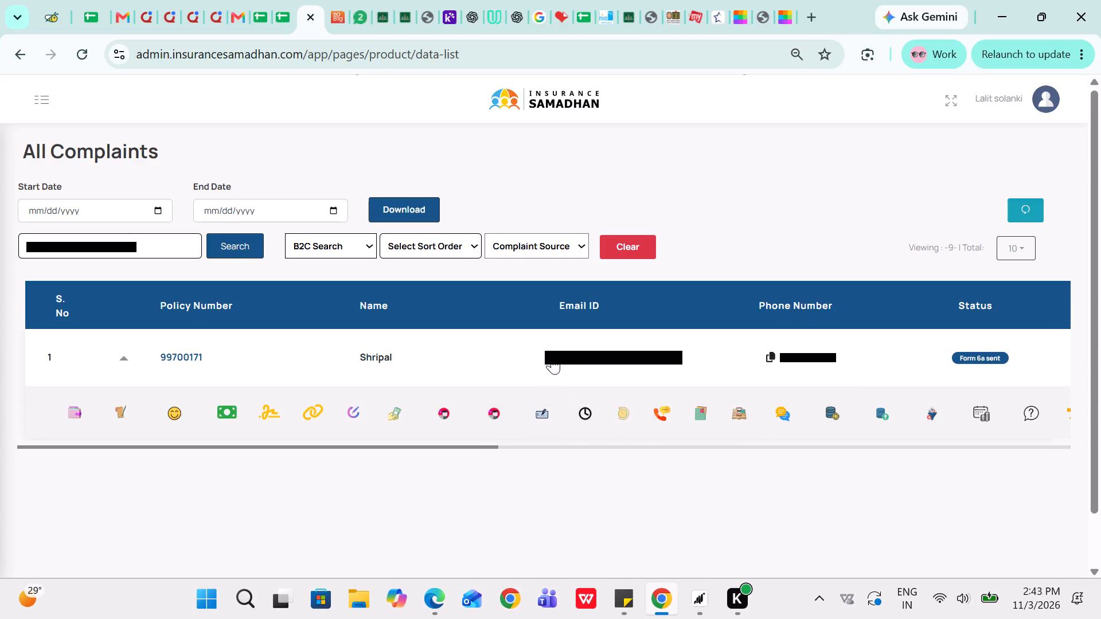
left_click(119, 0)
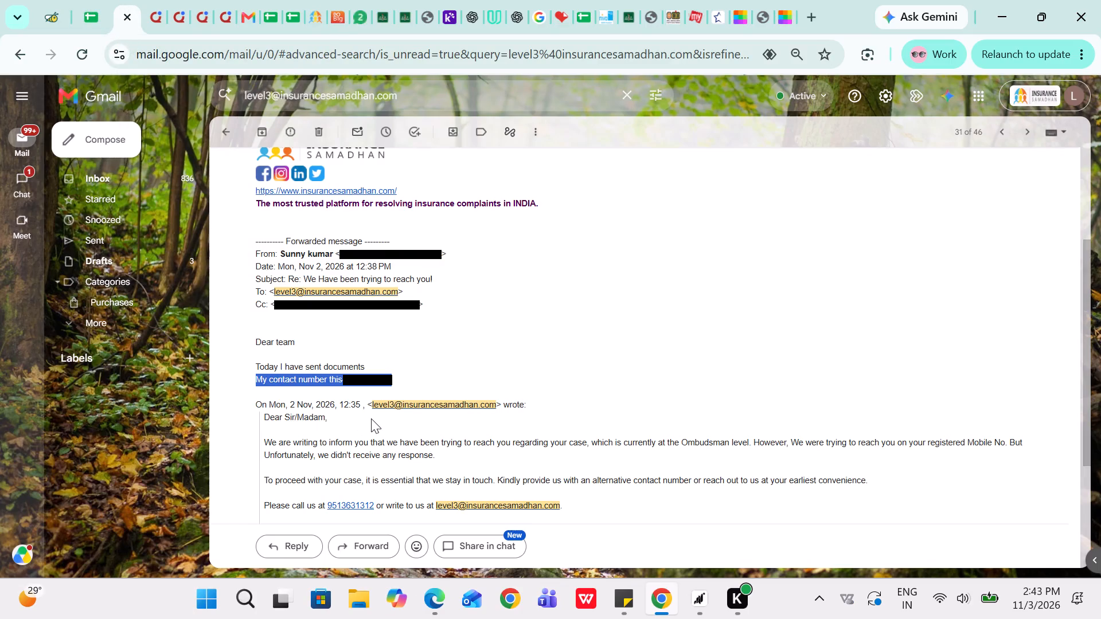
scroll(377, 421, "down", 9)
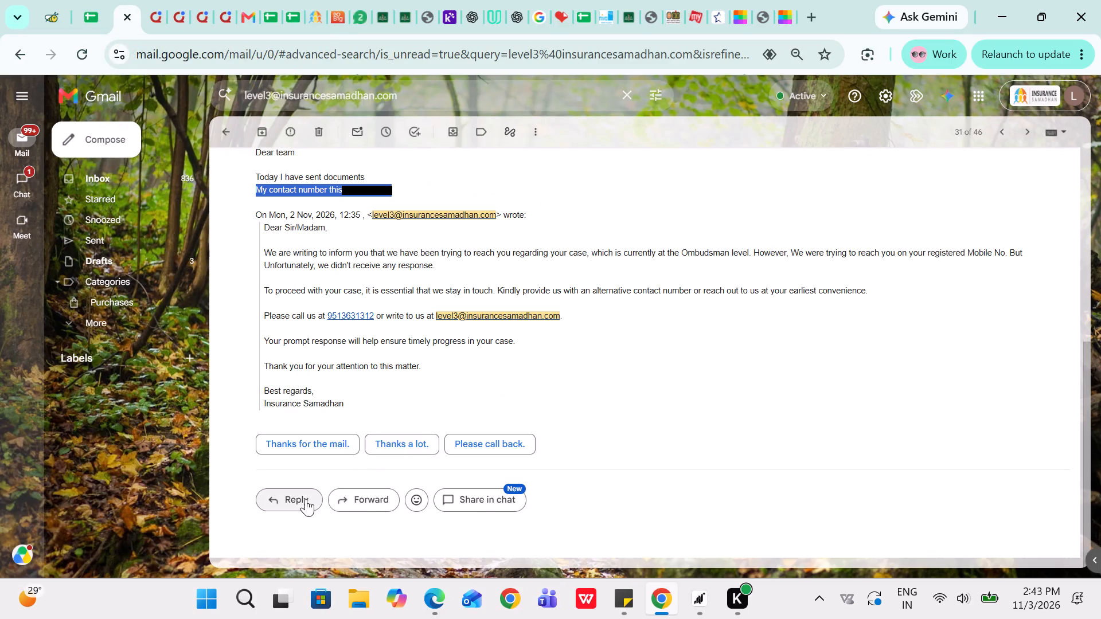
left_click(306, 499)
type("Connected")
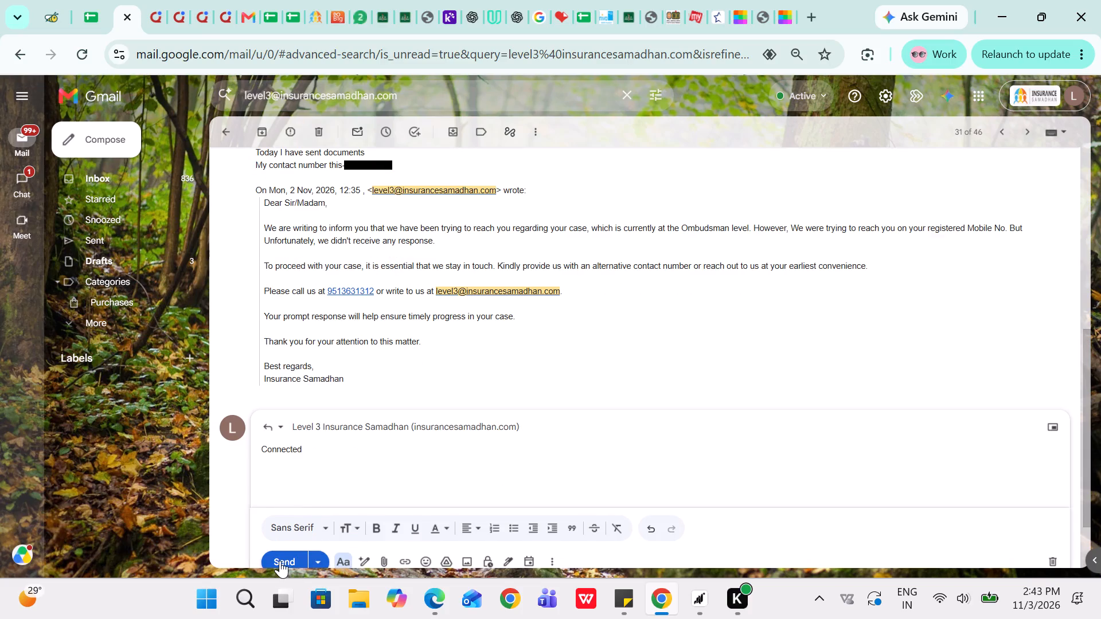
left_click(280, 561)
Review the listed complaint's communication log, reading down through the older Ombudsman requirement entries.
left_click(317, 0)
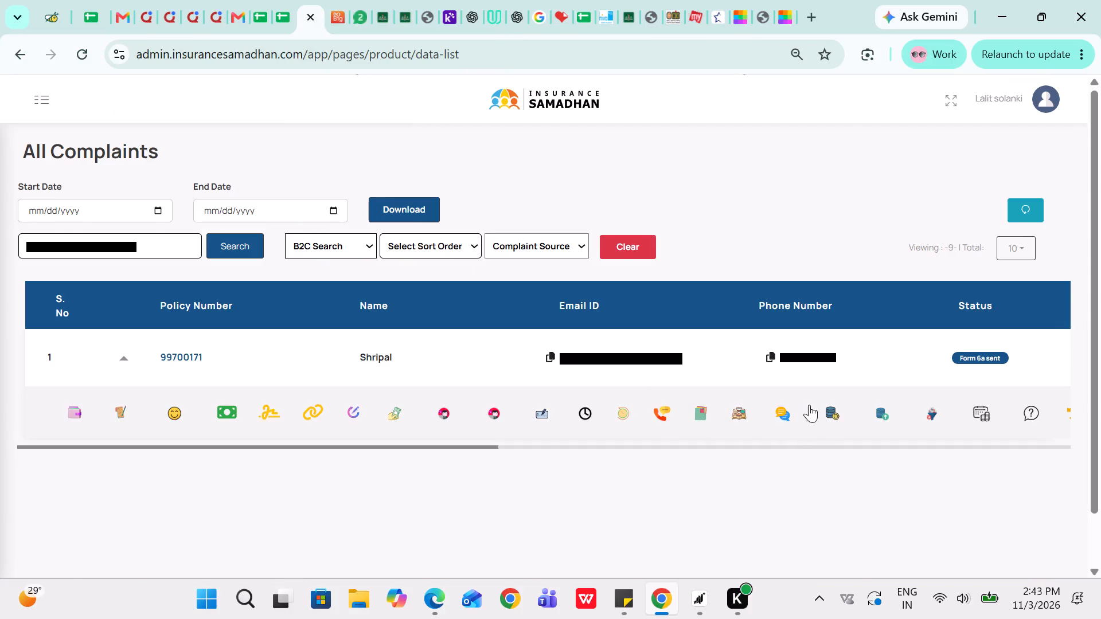
left_click(786, 417)
scroll(468, 429, "down", 5)
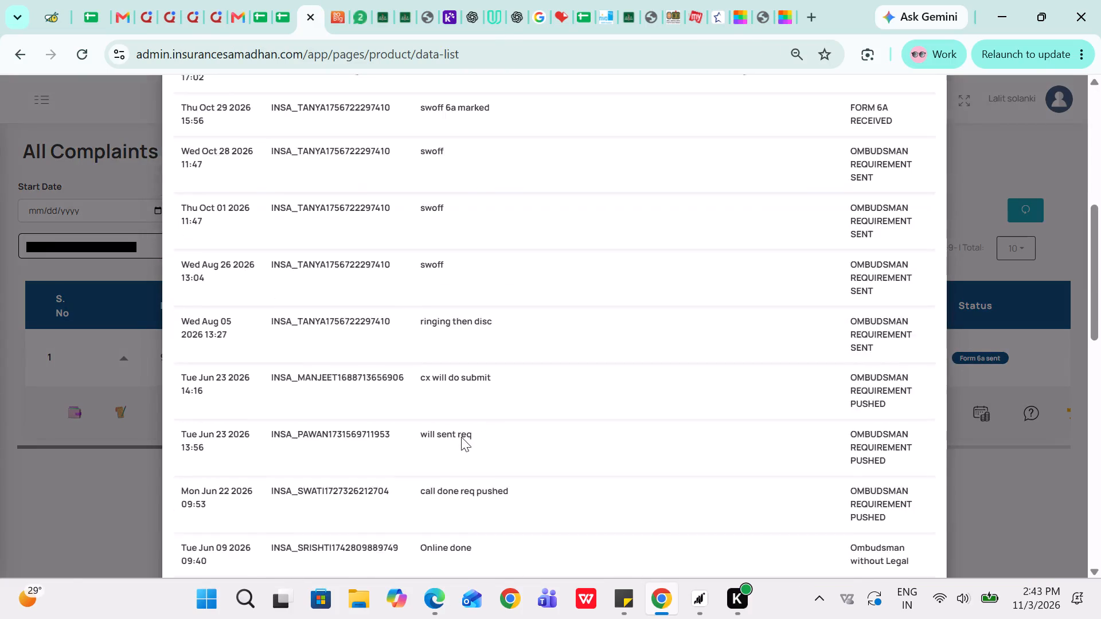
scroll(461, 437, "down", 4)
Return to the unread Level 3 search results in Gmail and open the email "Fwd: Request for case resolution as soon as possible".
left_click(120, 0)
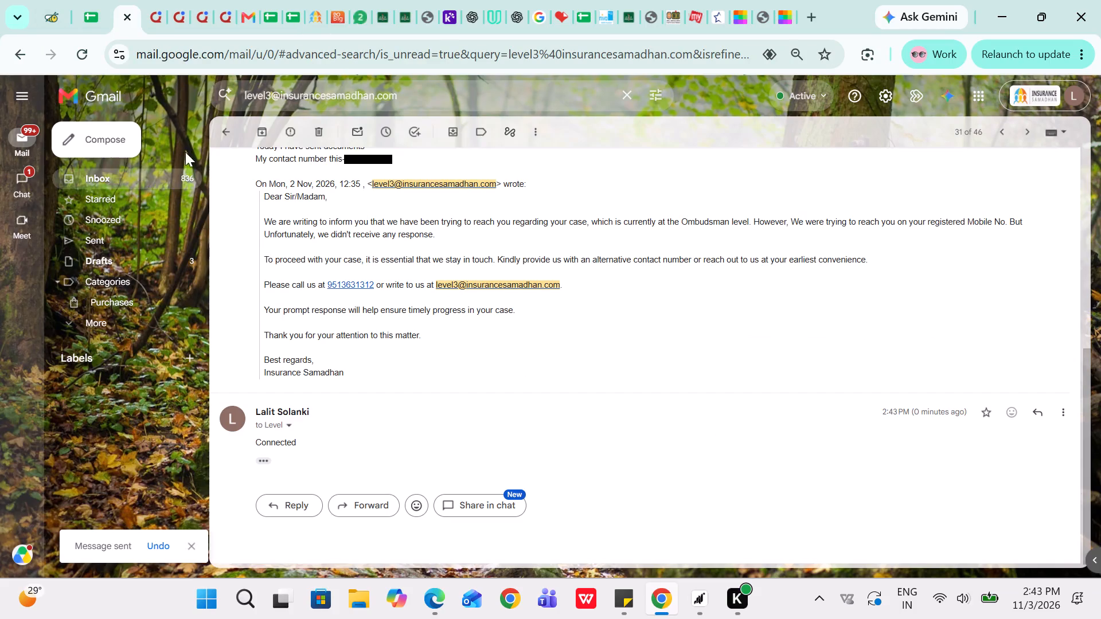
left_click(223, 131)
scroll(651, 344, "down", 9)
scroll(807, 468, "up", 6)
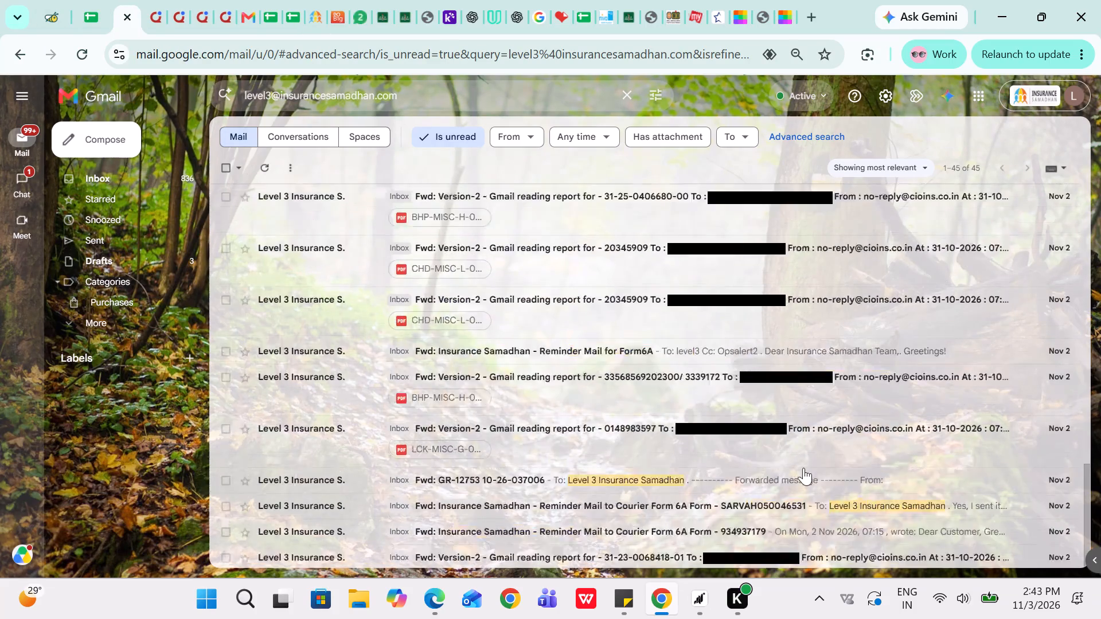
scroll(974, 375, "down", 2)
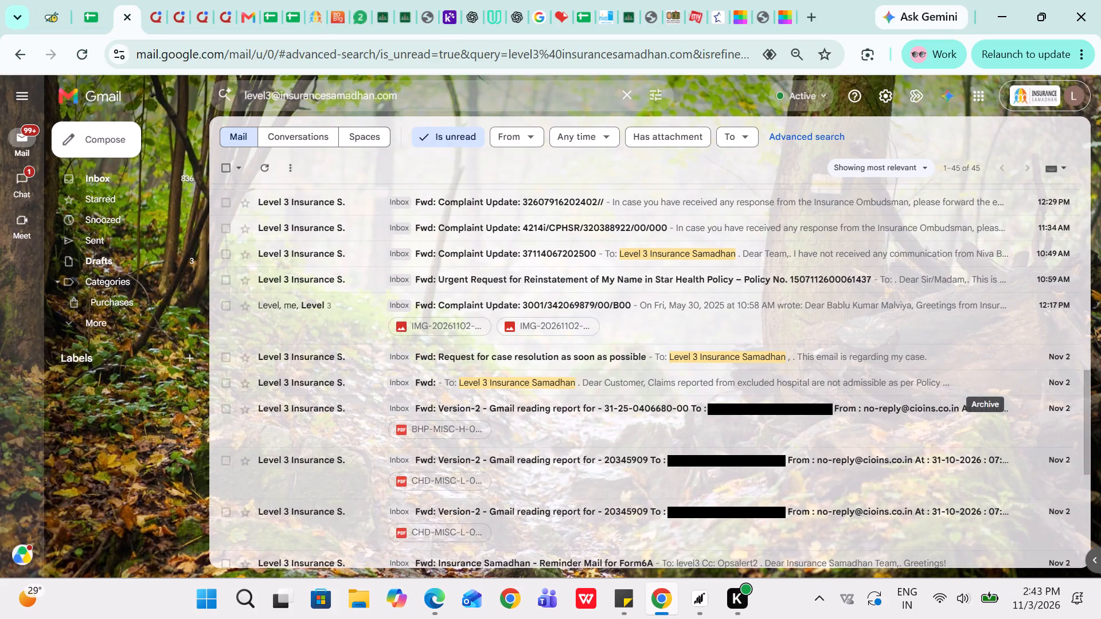
left_click(444, 359)
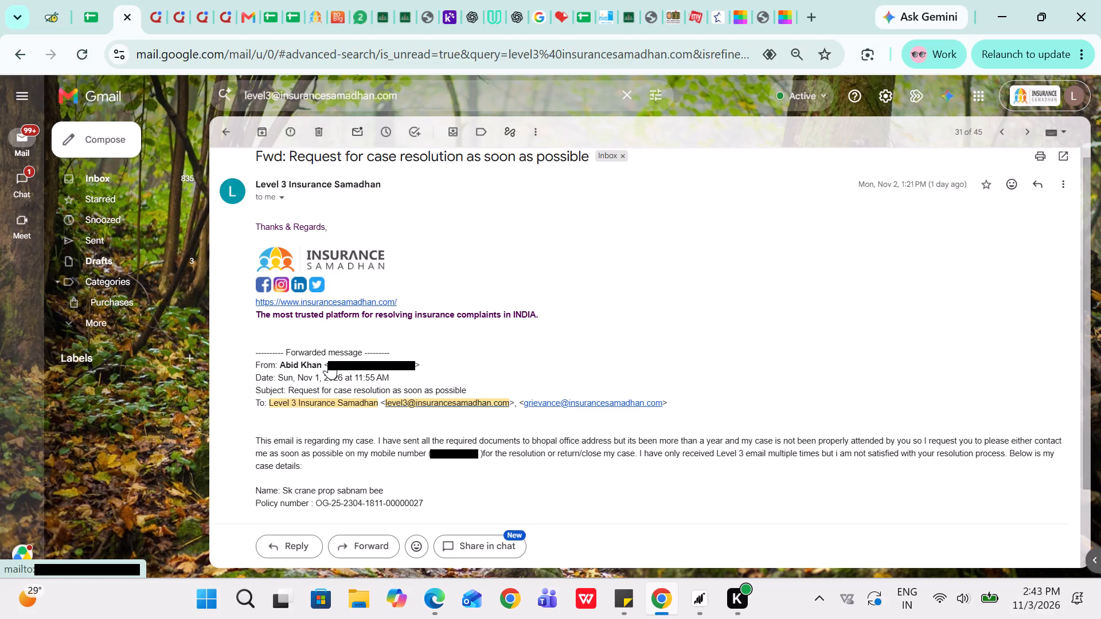
Copy the original sender's email address from the forwarded message and search All Complaints with it, replacing the previous search entry.
left_click_drag(328, 368, 413, 368)
key("ctrl+c")
key("ctrl+c")
key("ctrl+c")
left_click(319, 0)
left_click(104, 190)
left_click_drag(166, 249, 147, 254)
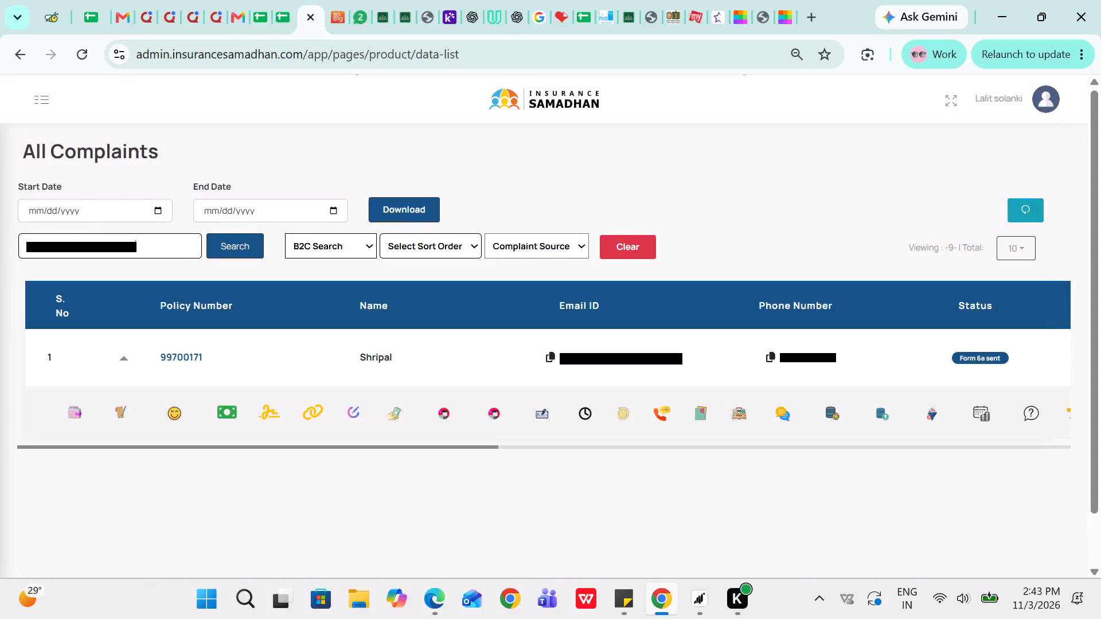
left_click_drag(147, 254, 0, 263)
key("ctrl+v")
left_click(204, 253)
left_click(232, 245)
left_click(688, 477)
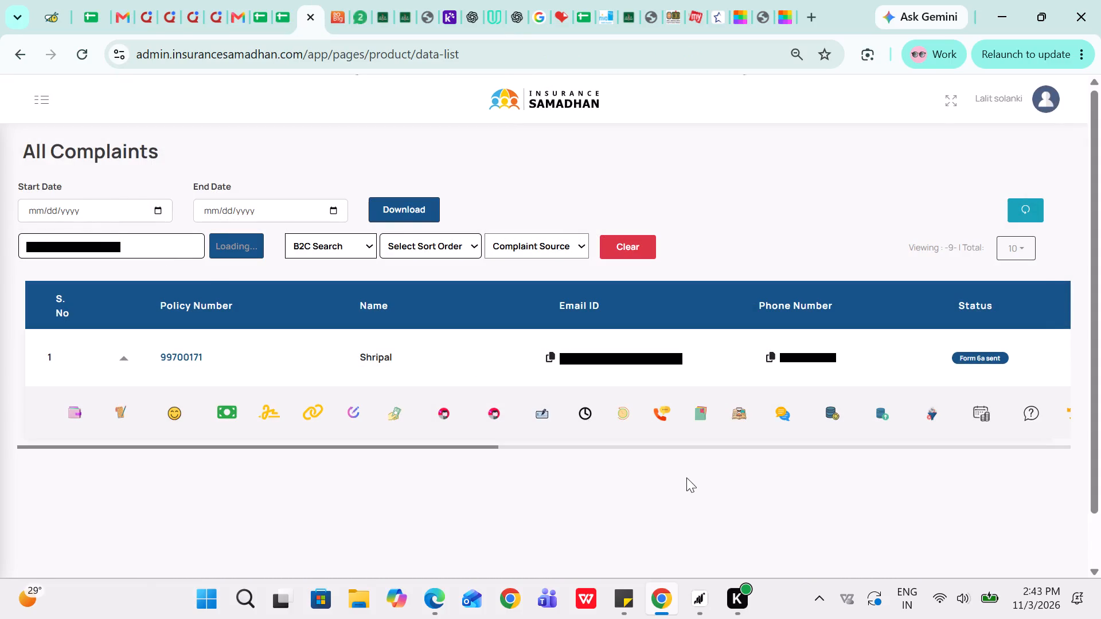
Read the found complaint's communication log and compare it with the customer's message about submitted documents and case resolution.
left_click(736, 348)
left_click(786, 390)
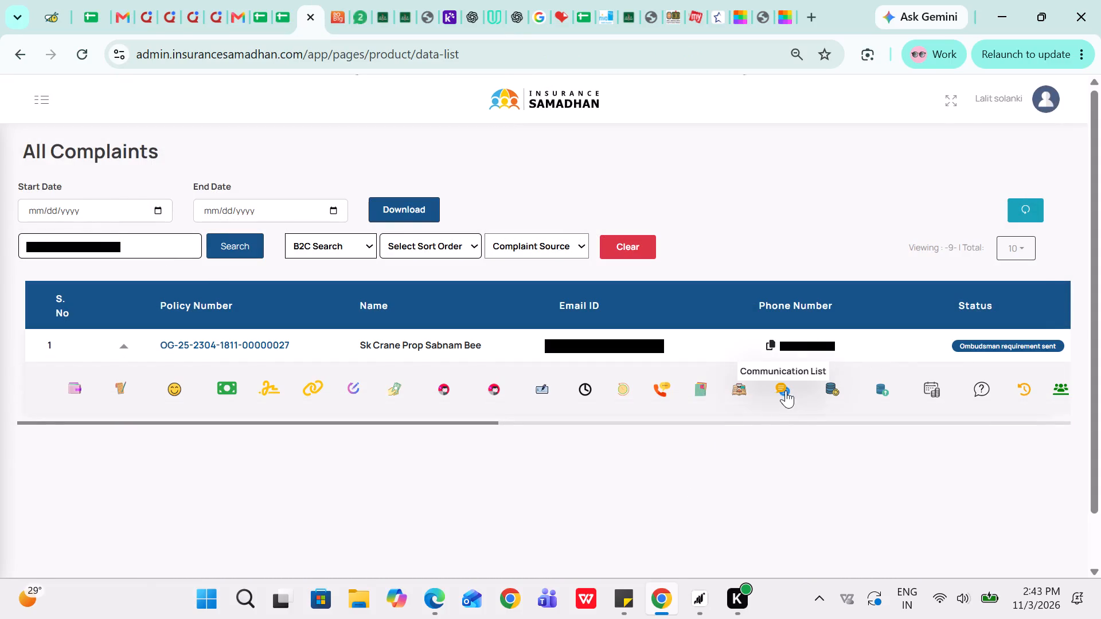
left_click_drag(499, 344, 436, 346)
left_click(515, 335)
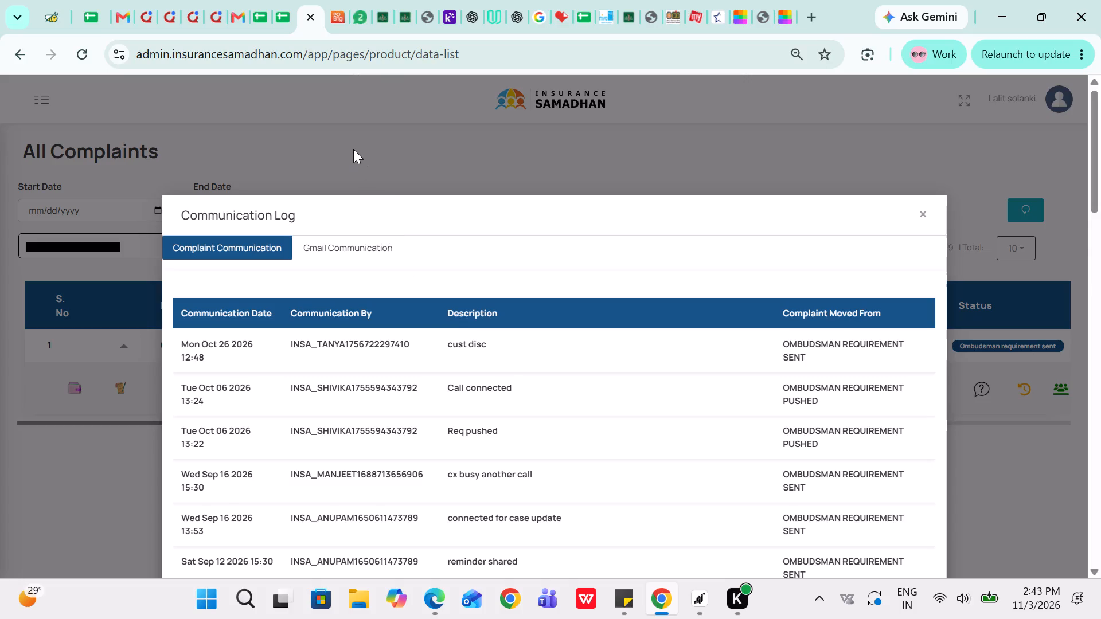
left_click(352, 150)
left_click(122, 0)
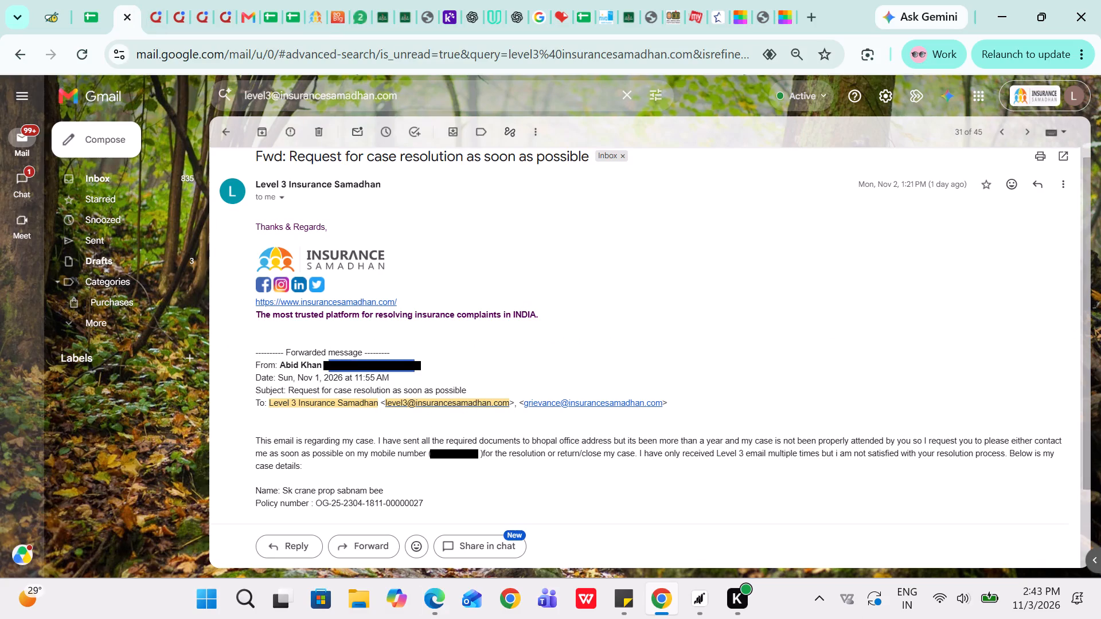
scroll(493, 442, "down", 2)
left_click_drag(442, 406, 237, 344)
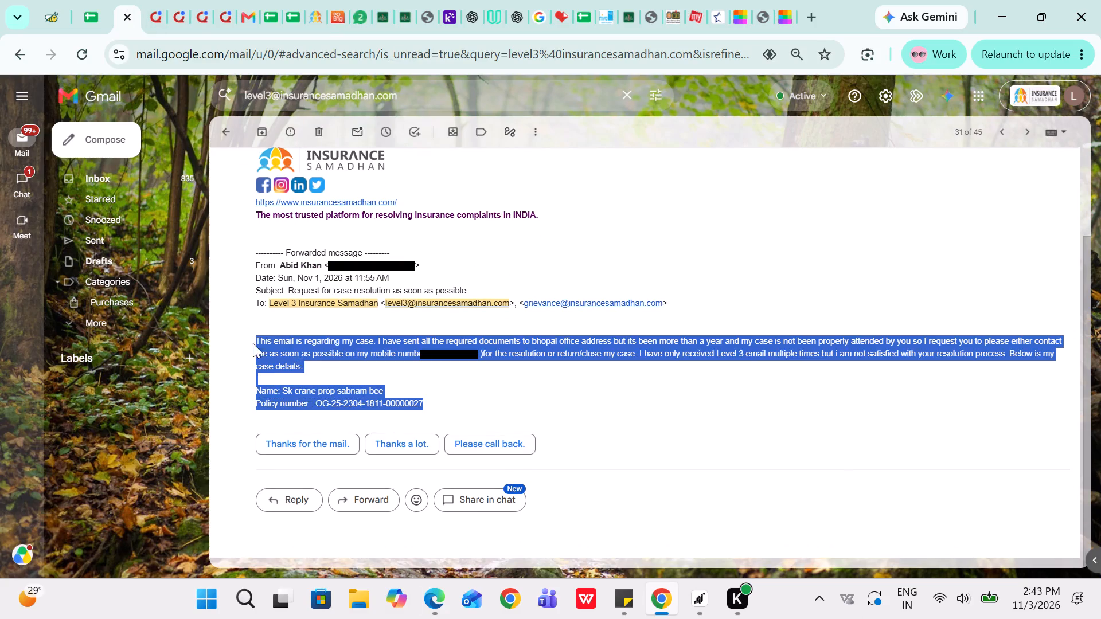
left_click(481, 362)
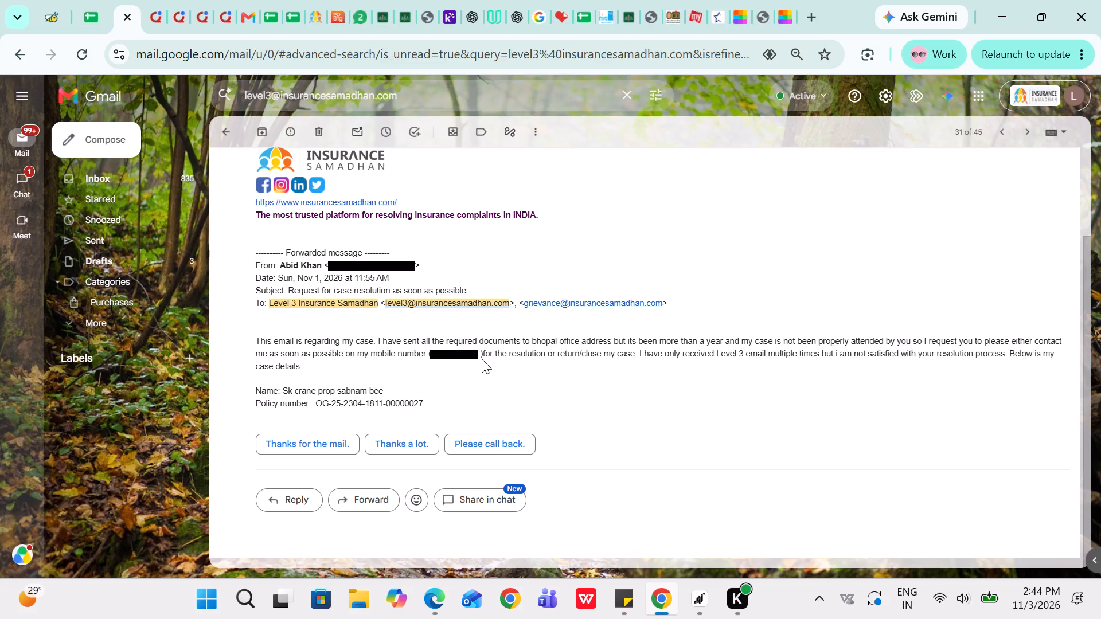
left_click(315, 0)
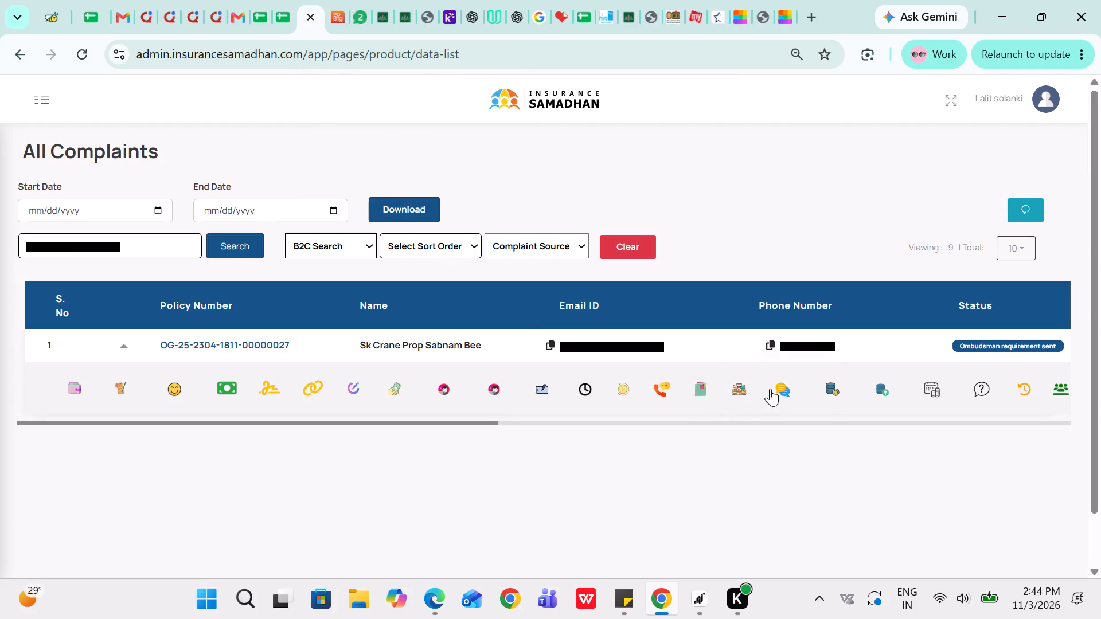
left_click(786, 387)
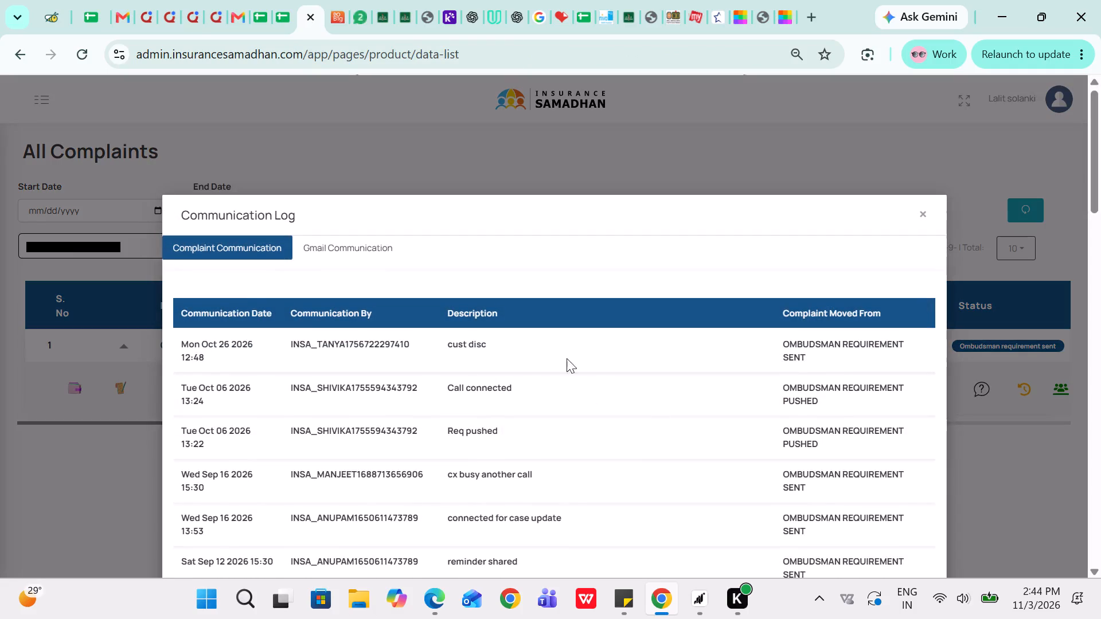
left_click_drag(568, 347, 357, 337)
left_click(448, 76)
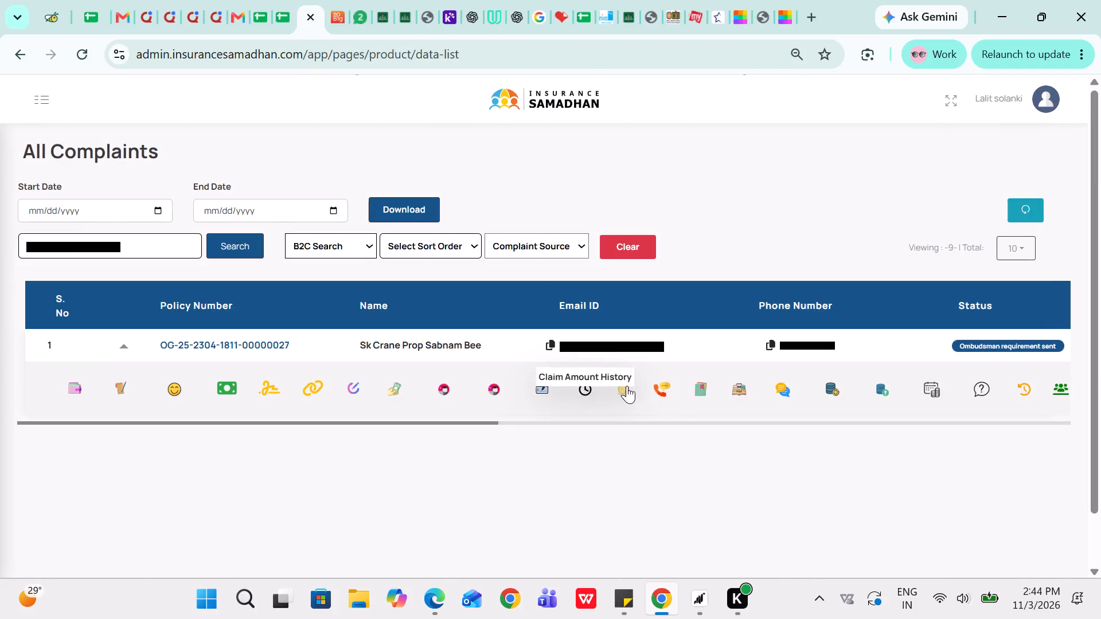
left_click(631, 393)
scroll(637, 375, "down", 16)
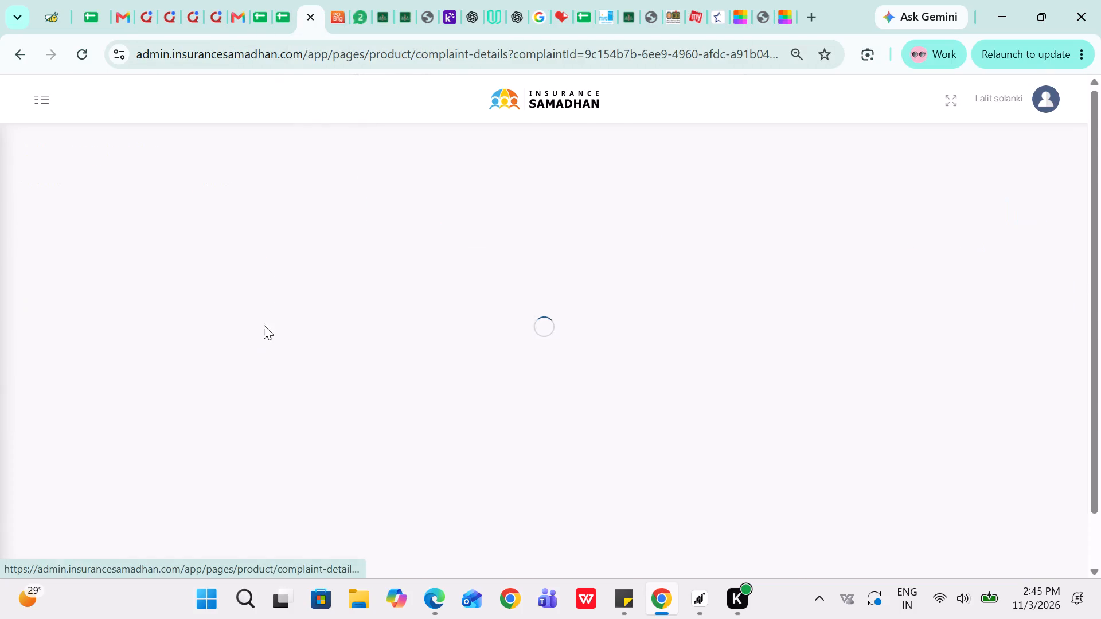
left_click(272, 202)
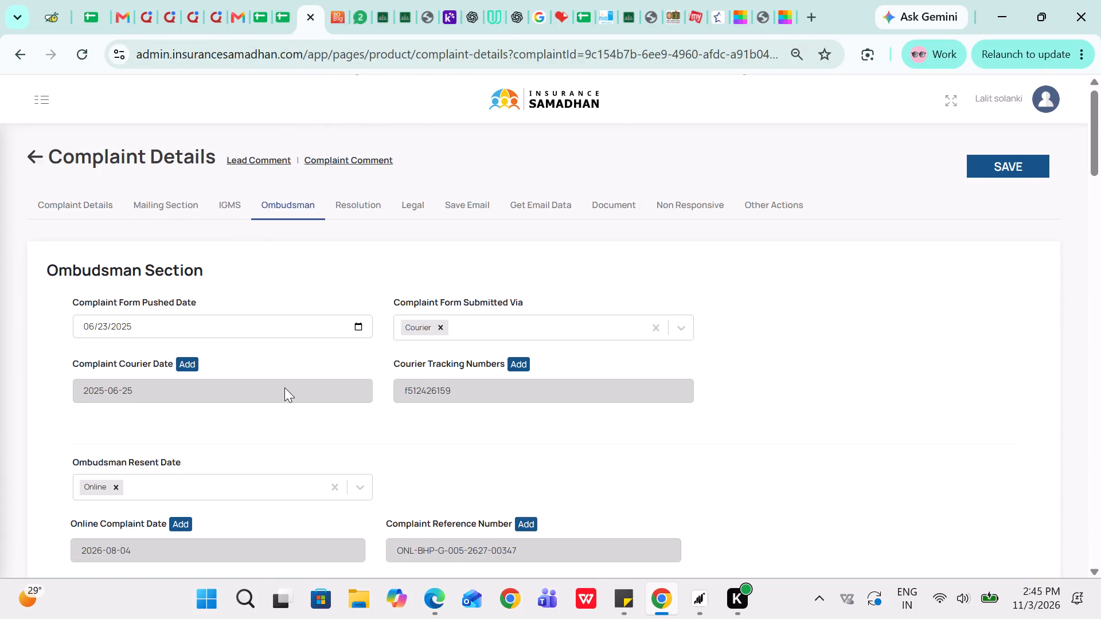
scroll(290, 383, "down", 1)
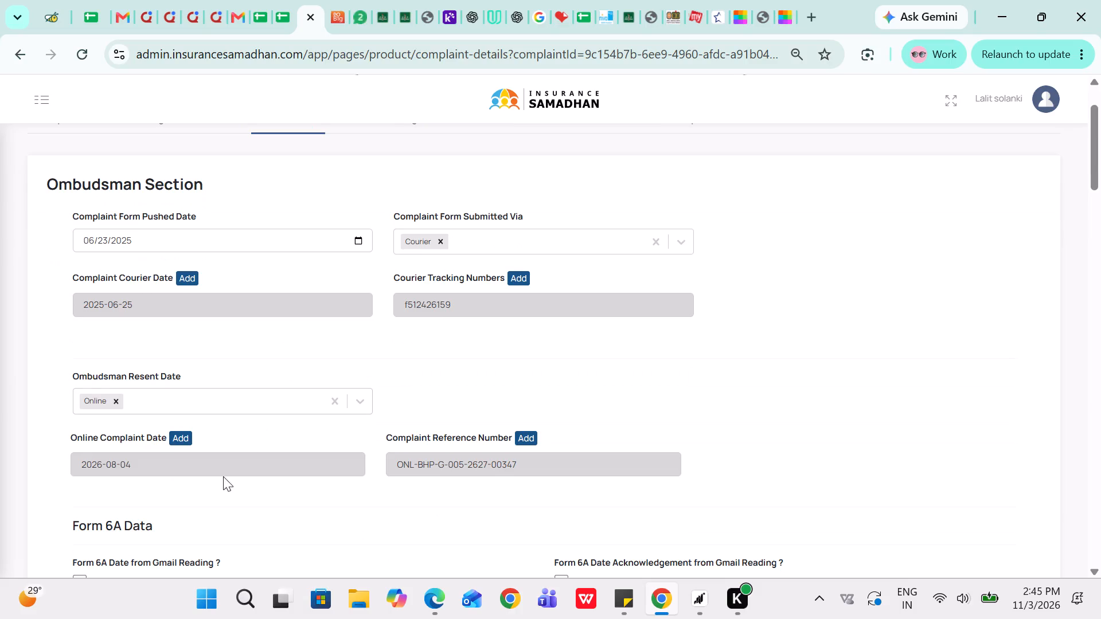
scroll(90, 284, "up", 3)
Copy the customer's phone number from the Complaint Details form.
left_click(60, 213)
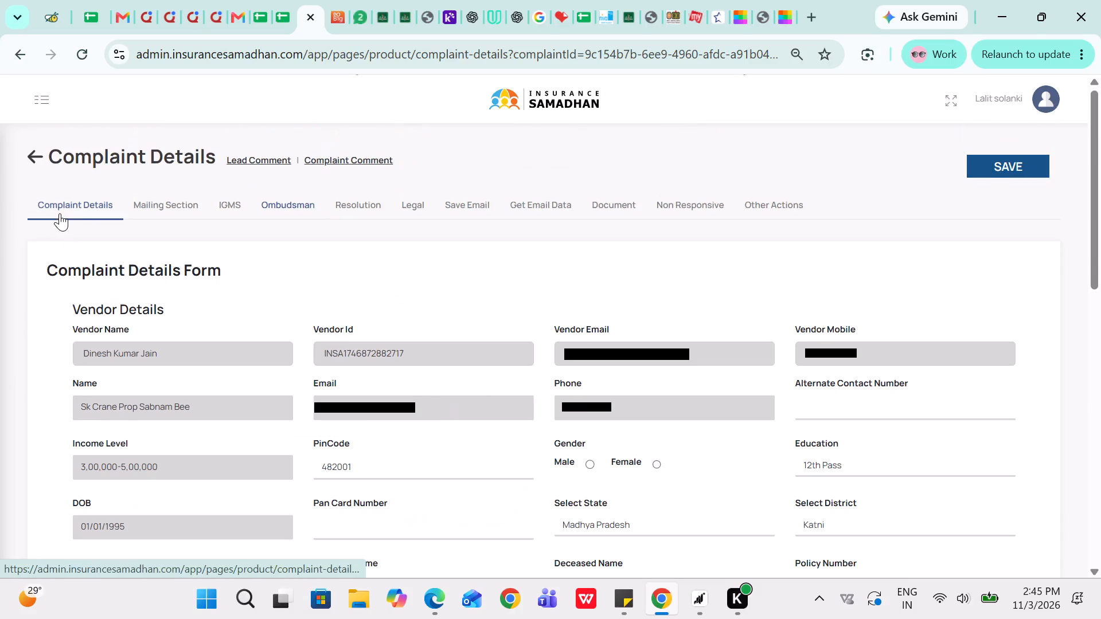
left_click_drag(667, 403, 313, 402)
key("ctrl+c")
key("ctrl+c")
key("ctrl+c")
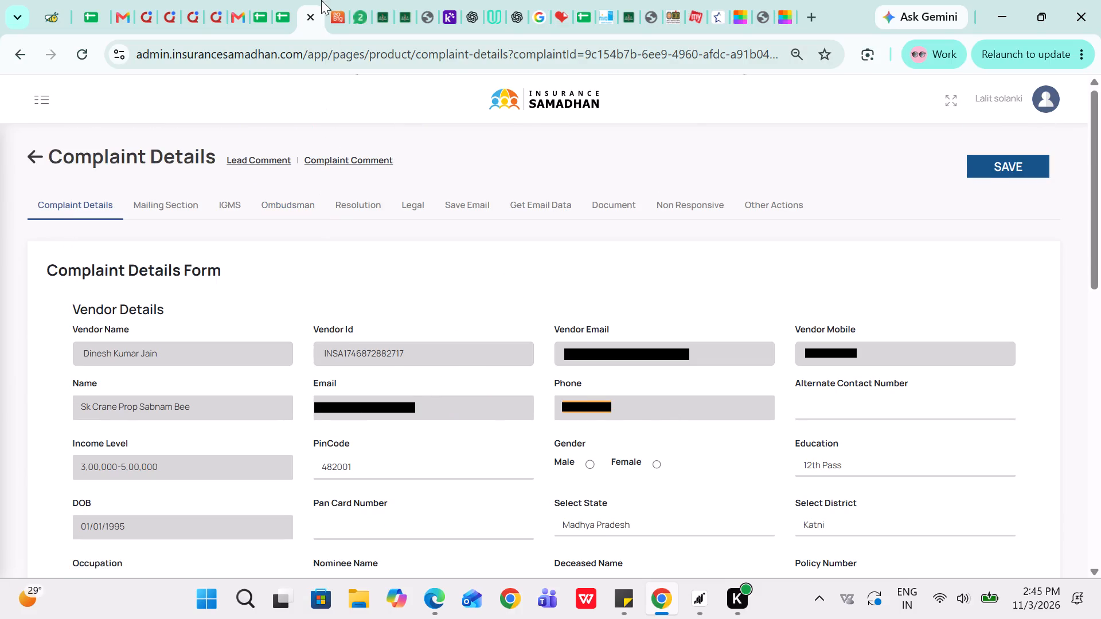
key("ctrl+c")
Check the Form 6A data and Ombudsman requirement dates in the complaint's Ombudsman section.
left_click(301, 206)
scroll(412, 245, "down", 3)
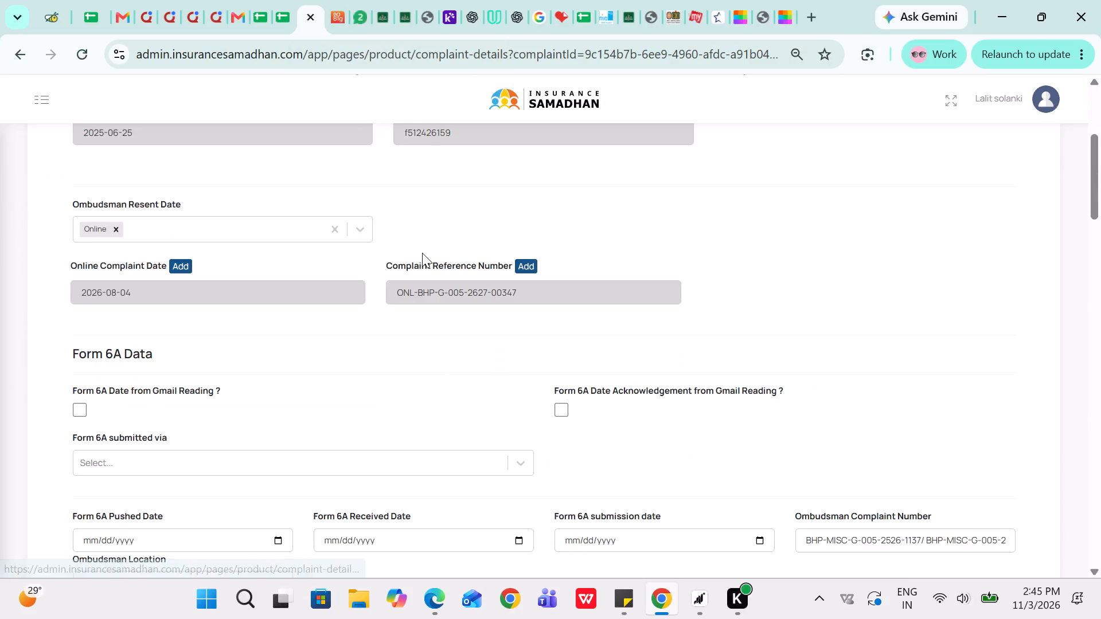
scroll(435, 259, "down", 4)
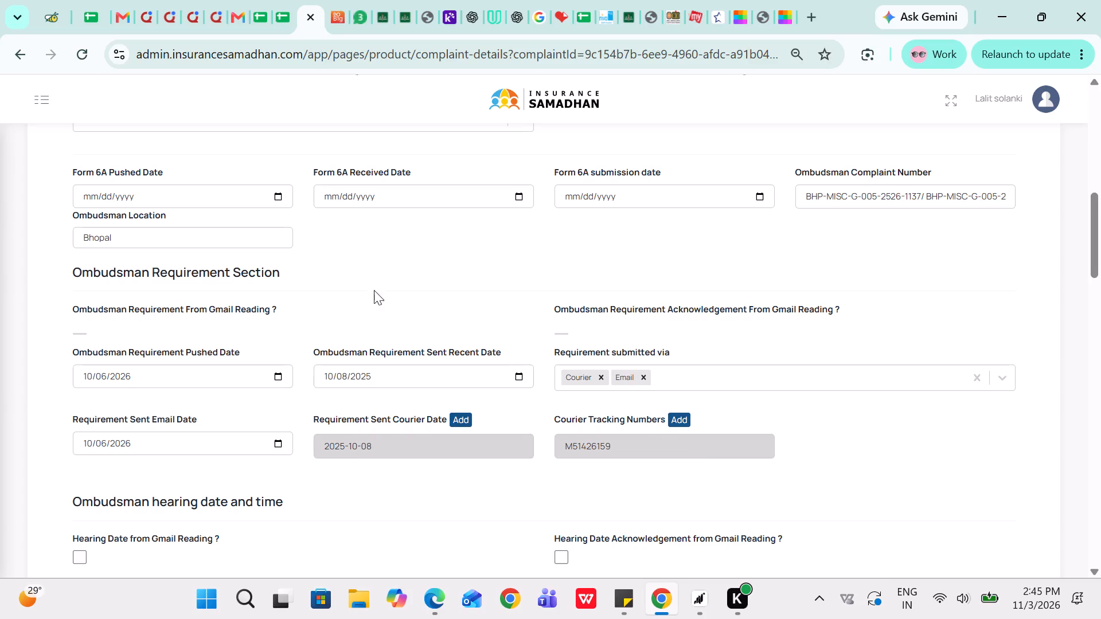
scroll(332, 260, "up", 11)
Copy the customer's phone number from the Complaint Details form and call it with the Smartflo dialer.
left_click(93, 211)
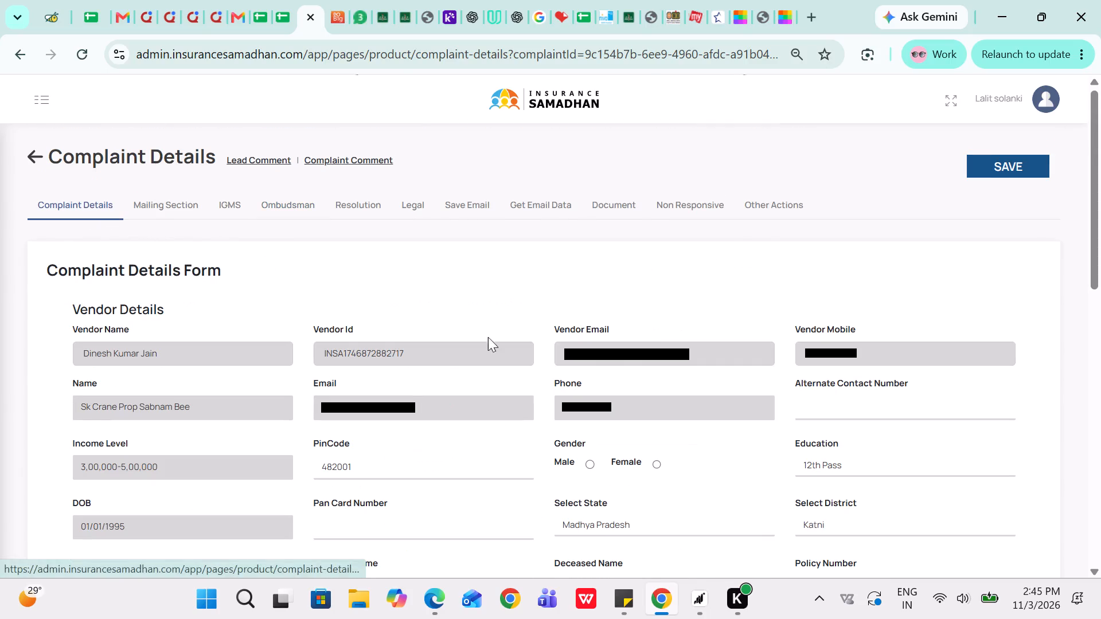
left_click_drag(676, 399, 524, 405)
key("ctrl+c")
key("ctrl+c")
key("ctrl+c")
key("ctrl+c")
key("ctrl+c")
left_click(339, 0, "ctrl")
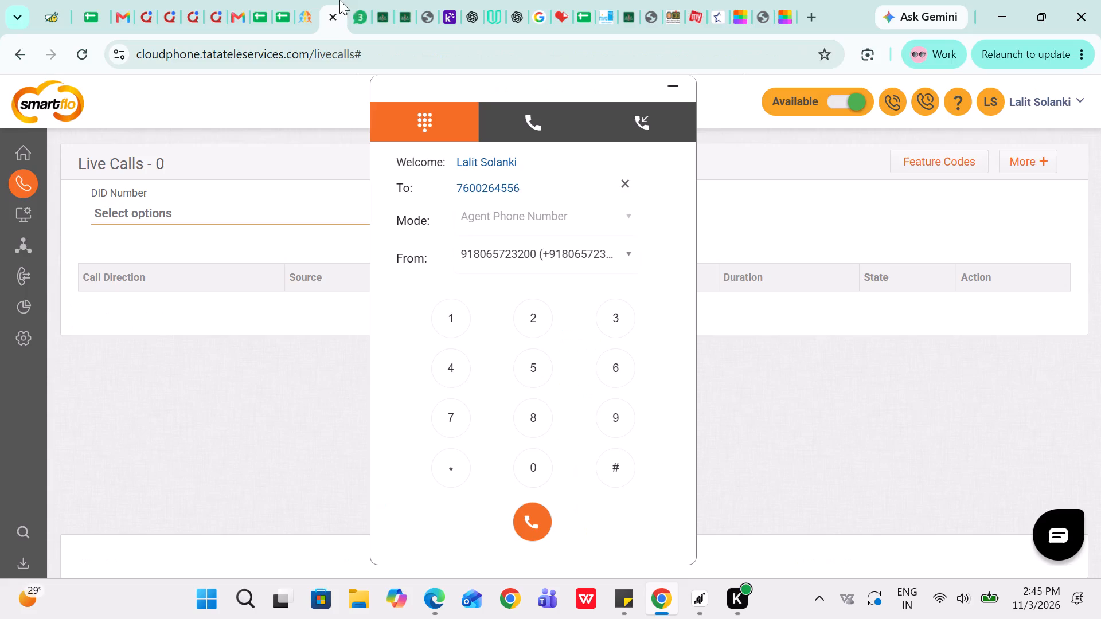
triple_click(506, 191)
key("ctrl+v")
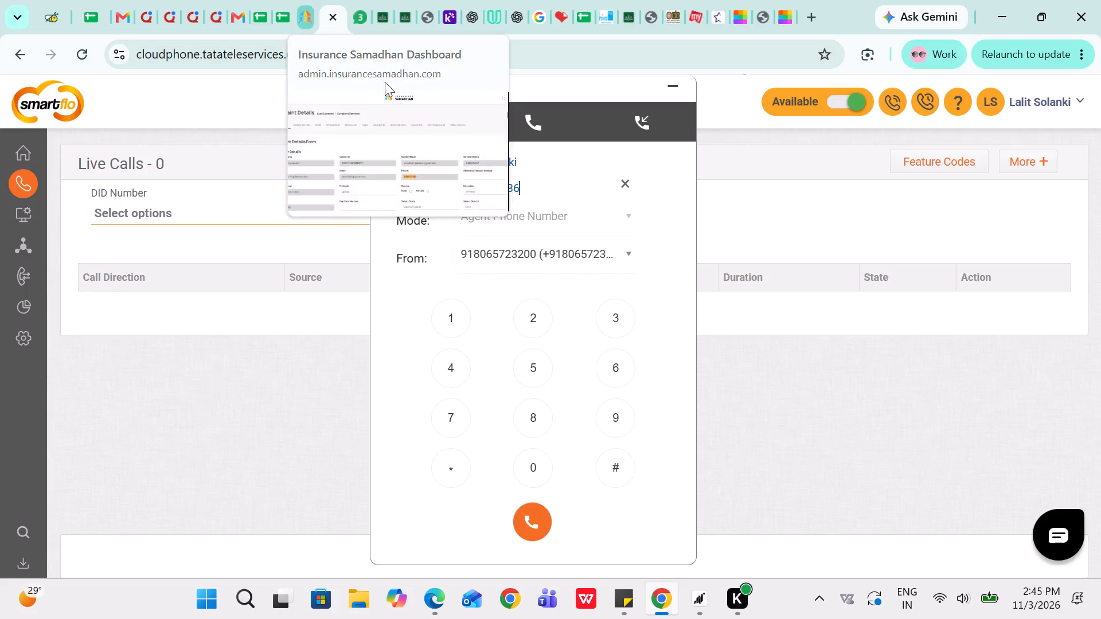
left_click(303, 0)
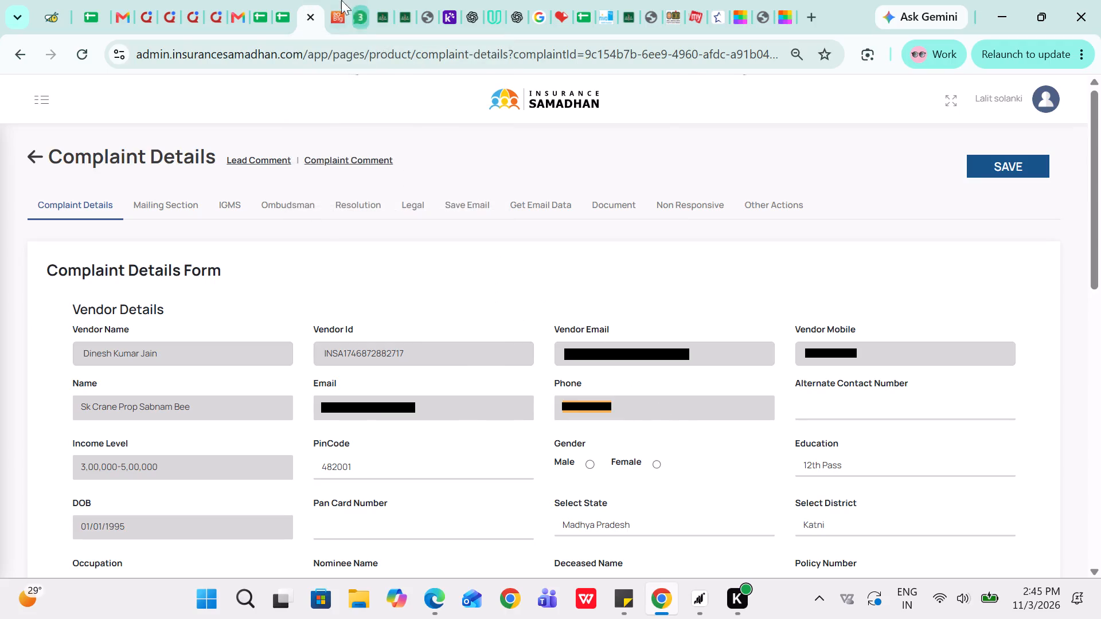
left_click(333, 0)
left_click(536, 526)
left_click(873, 436)
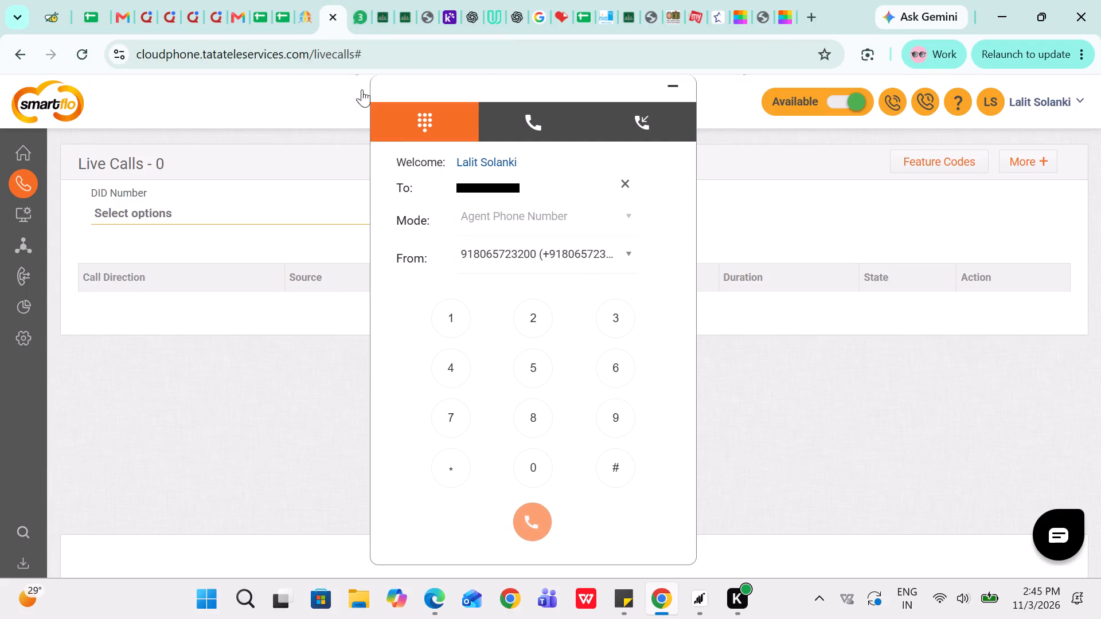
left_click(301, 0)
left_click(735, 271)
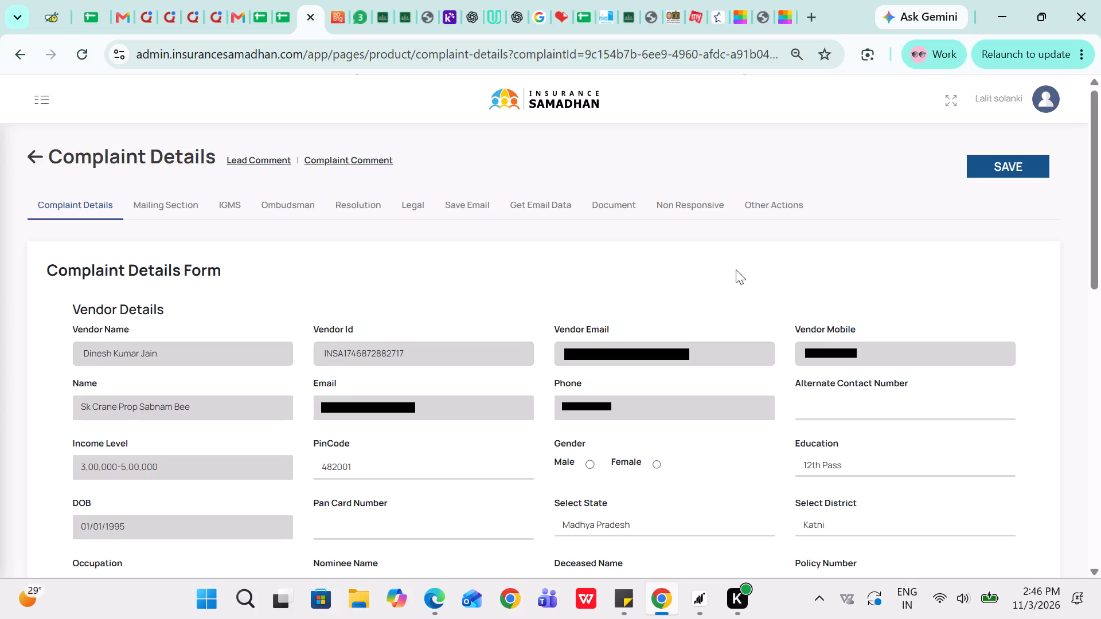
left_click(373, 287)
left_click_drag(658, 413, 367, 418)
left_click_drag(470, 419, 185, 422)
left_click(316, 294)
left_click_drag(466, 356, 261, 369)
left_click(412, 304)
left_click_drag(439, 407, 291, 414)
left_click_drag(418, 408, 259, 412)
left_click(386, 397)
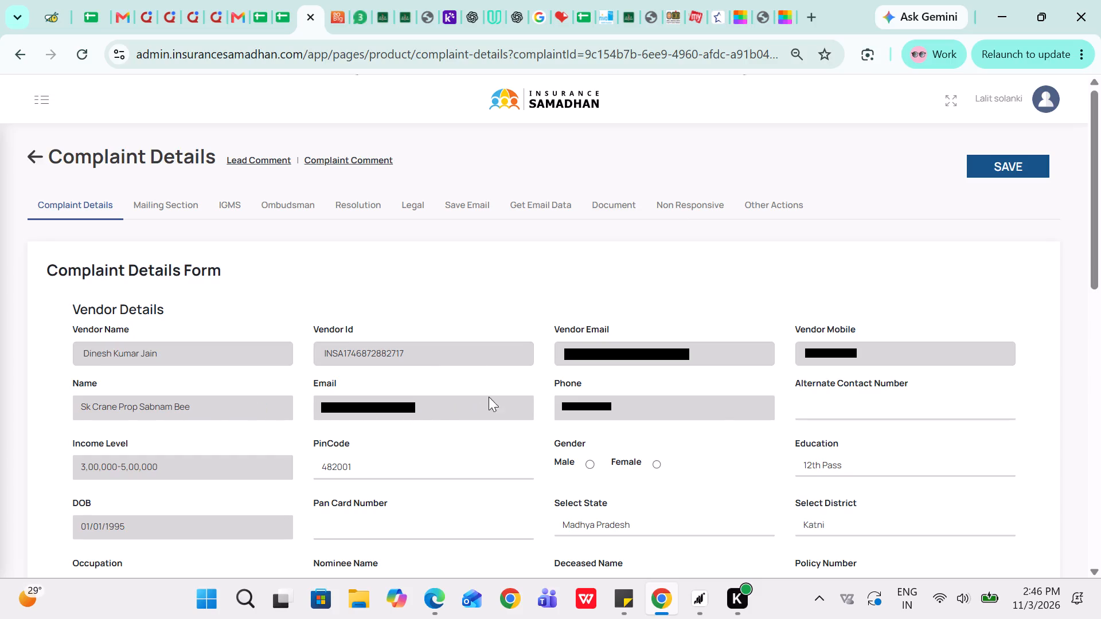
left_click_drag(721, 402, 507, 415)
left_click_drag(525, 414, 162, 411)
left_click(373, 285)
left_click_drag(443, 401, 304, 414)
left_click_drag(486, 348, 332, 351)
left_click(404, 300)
Review the complaint's Ombudsman section, including the Form 6A data, requirement submissions and hearing date fields.
left_click(299, 210)
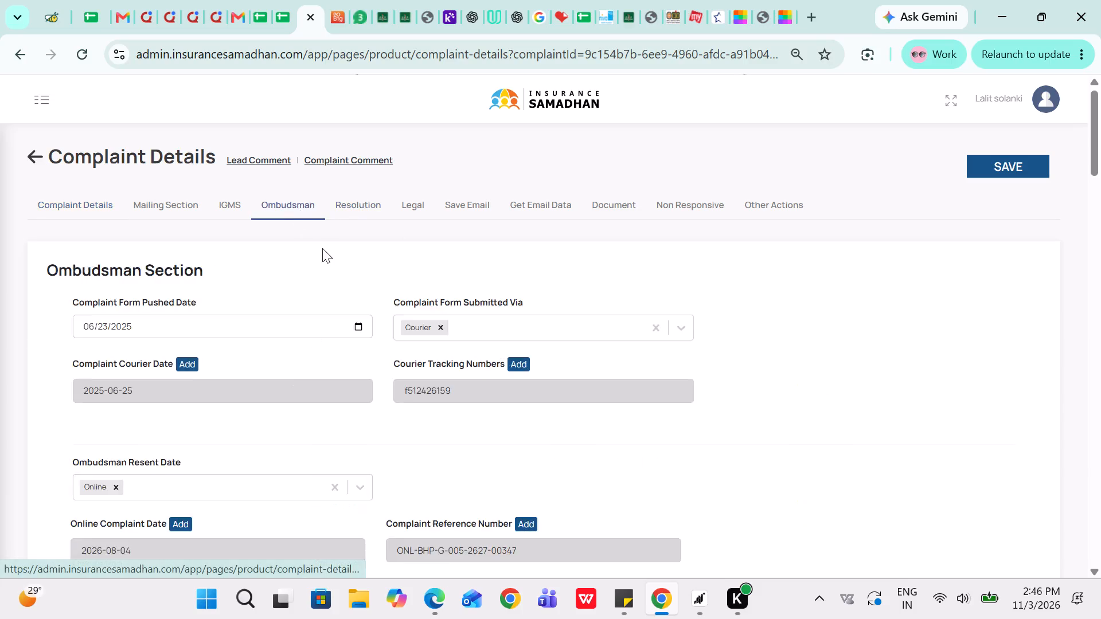
scroll(326, 255, "down", 4)
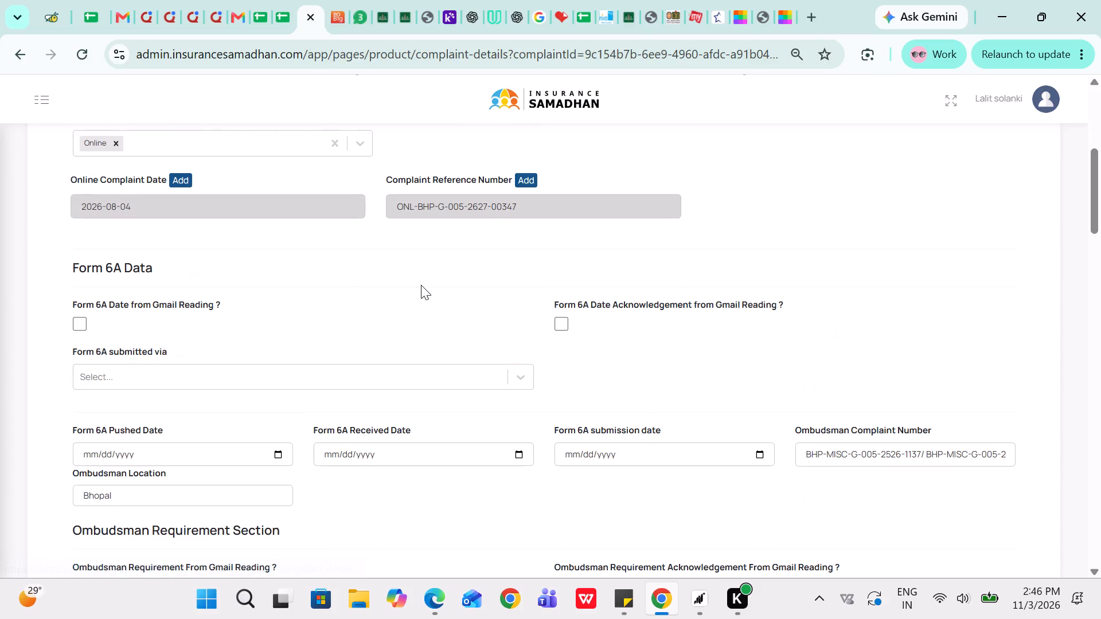
scroll(421, 285, "down", 4)
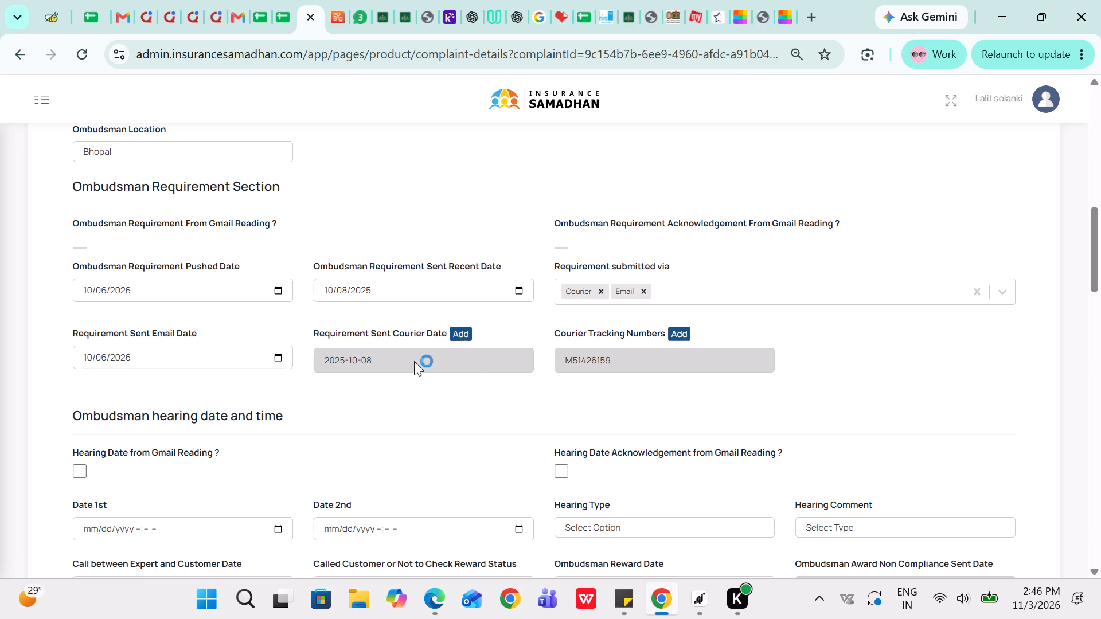
scroll(396, 309, "up", 5)
scroll(330, 259, "up", 3)
scroll(330, 258, "down", 1)
scroll(330, 258, "up", 3)
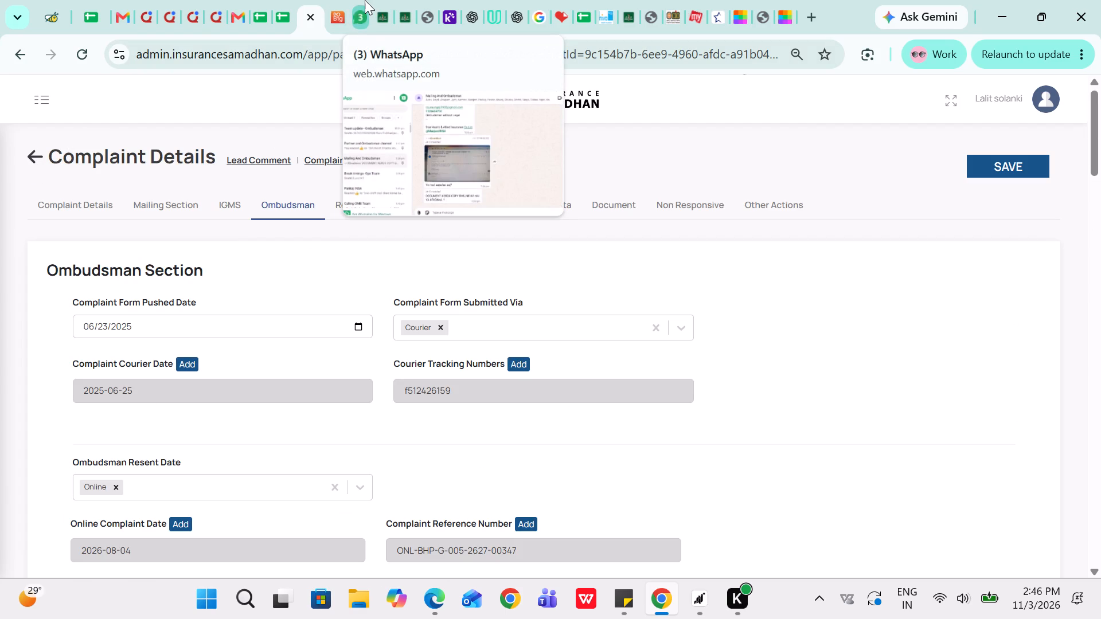
Open the complaint's communication log, check the latest complaint communication entries and close it.
left_click(345, 158)
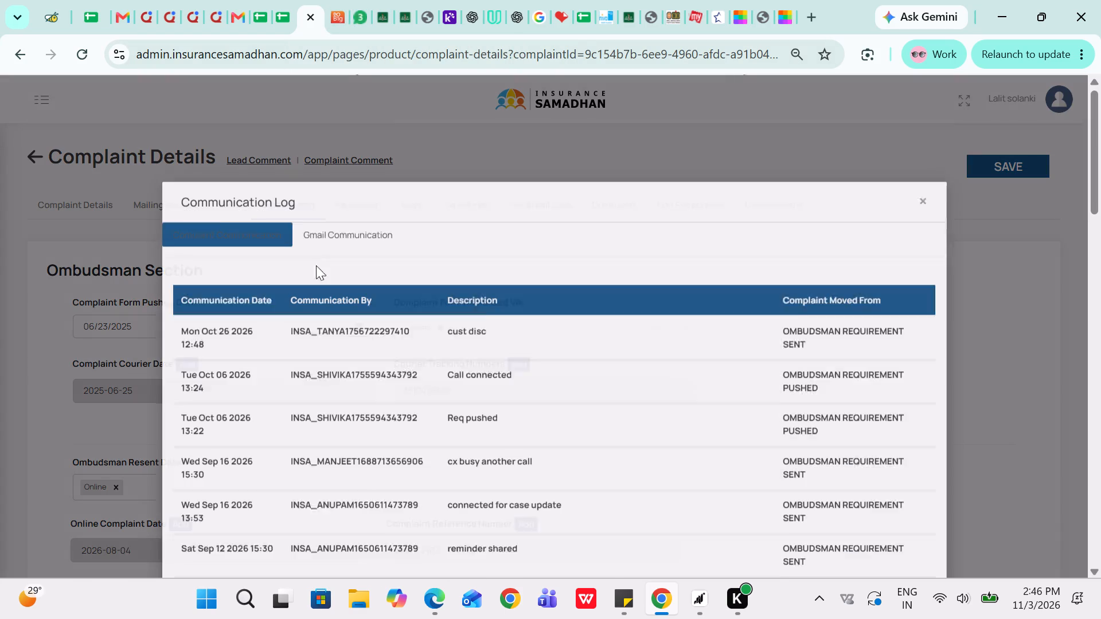
left_click_drag(538, 383, 443, 395)
left_click(545, 416)
left_click(596, 192)
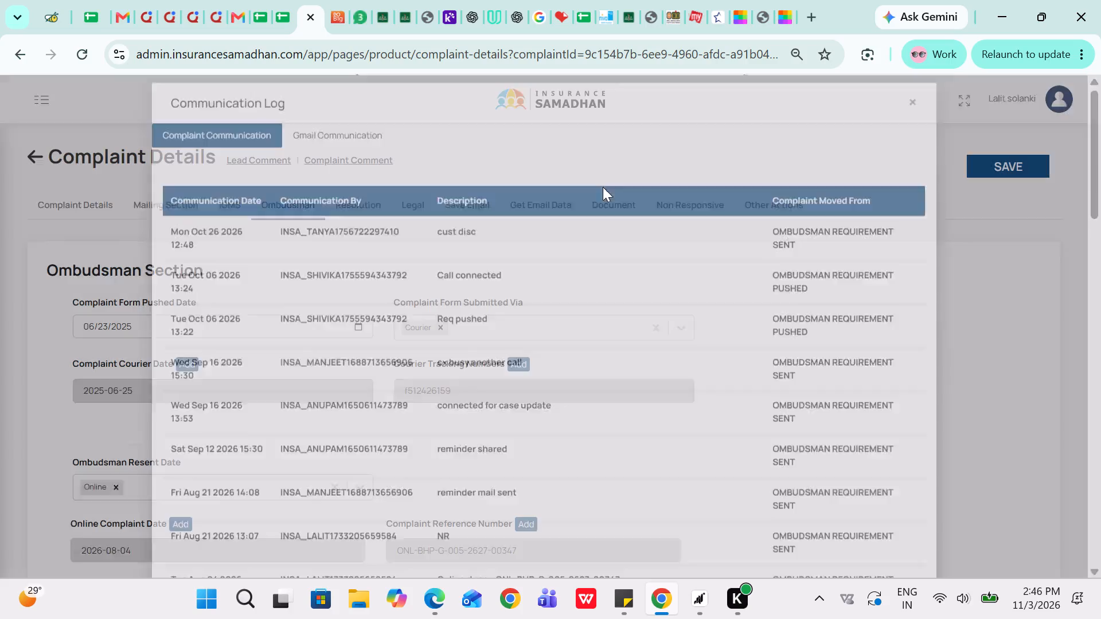
Generate a Single reminder for the complaint and send the Form 6A Reminder Mail to the Bhopal Ombudsman.
left_click(786, 199)
scroll(578, 271, "down", 1)
scroll(574, 275, "up", 1)
scroll(560, 283, "down", 4)
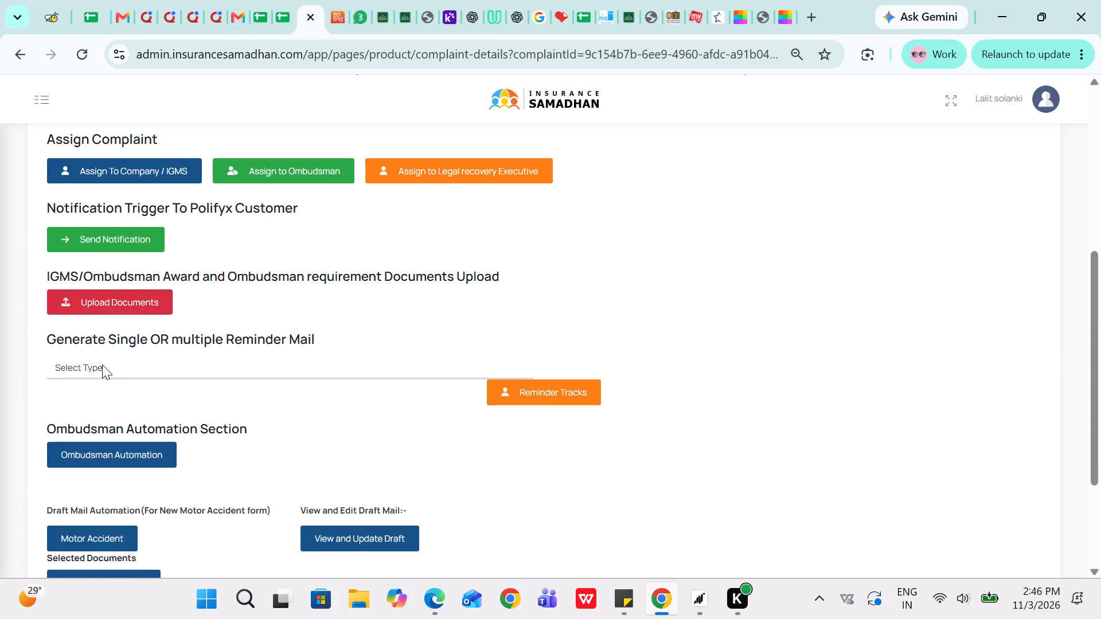
left_click(100, 369)
left_click(123, 408)
scroll(418, 327, "down", 1)
scroll(420, 330, "up", 1)
scroll(420, 332, "down", 2)
left_click(609, 389)
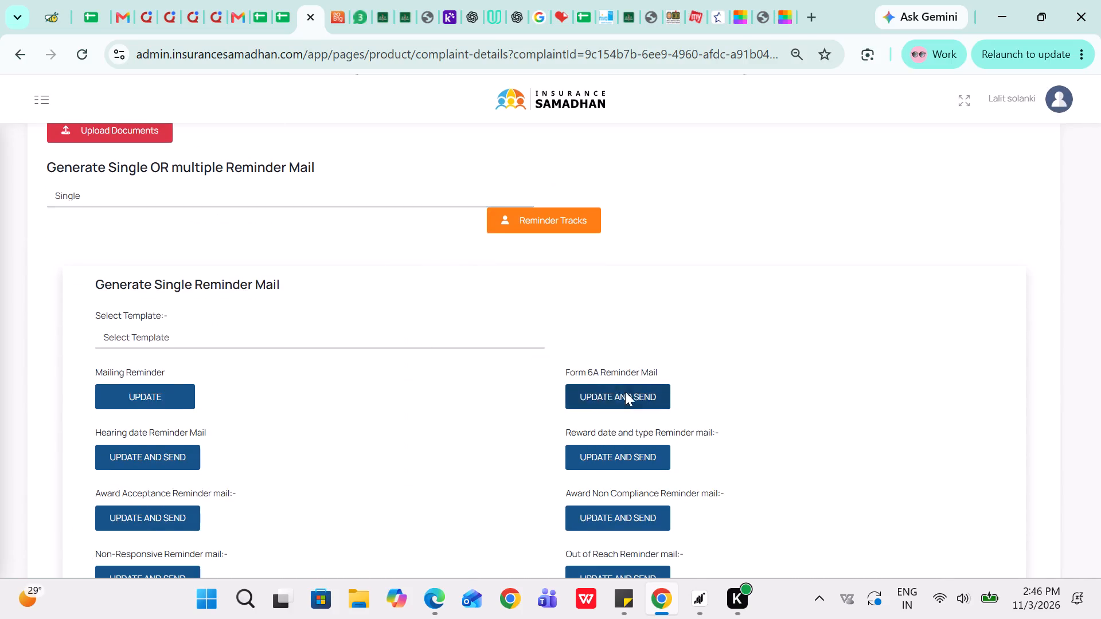
scroll(645, 330, "down", 2)
scroll(639, 332, "up", 1)
scroll(612, 338, "down", 10)
left_click(600, 539)
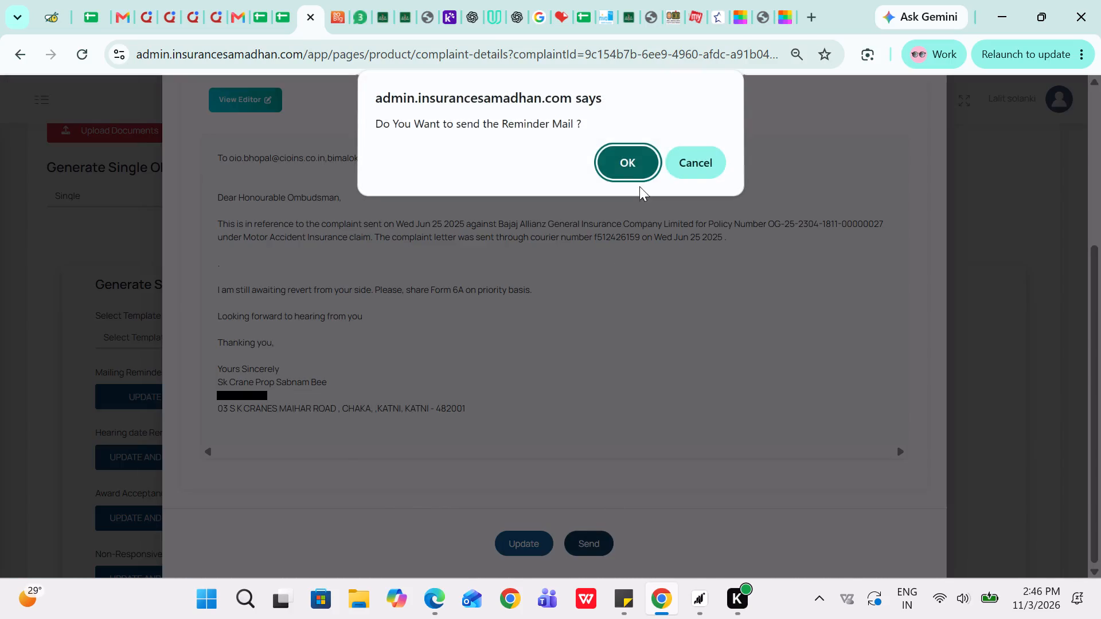
left_click(640, 179)
Leave the complaint and return to the All Complaints list.
scroll(299, 246, "up", 6)
scroll(370, 269, "up", 10)
scroll(268, 260, "up", 4)
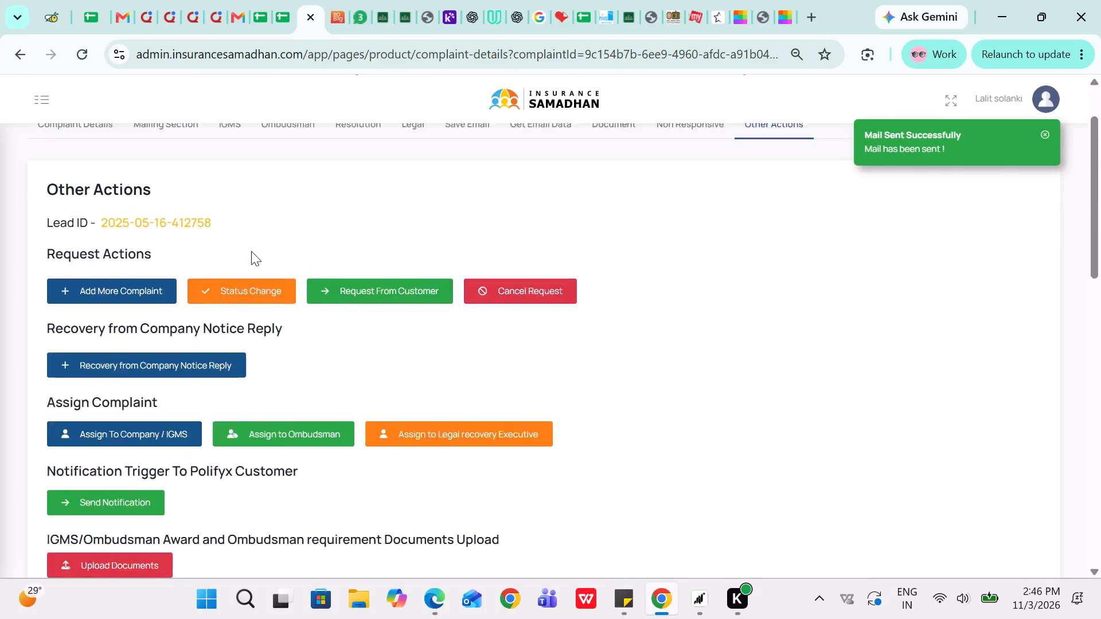
left_click(83, 198)
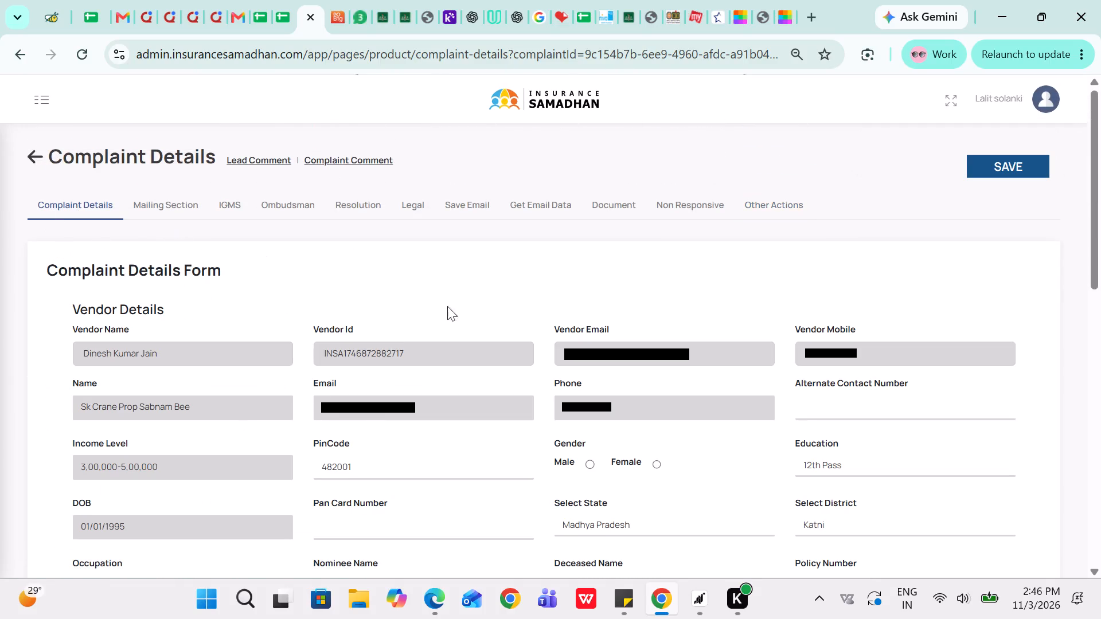
left_click(30, 156)
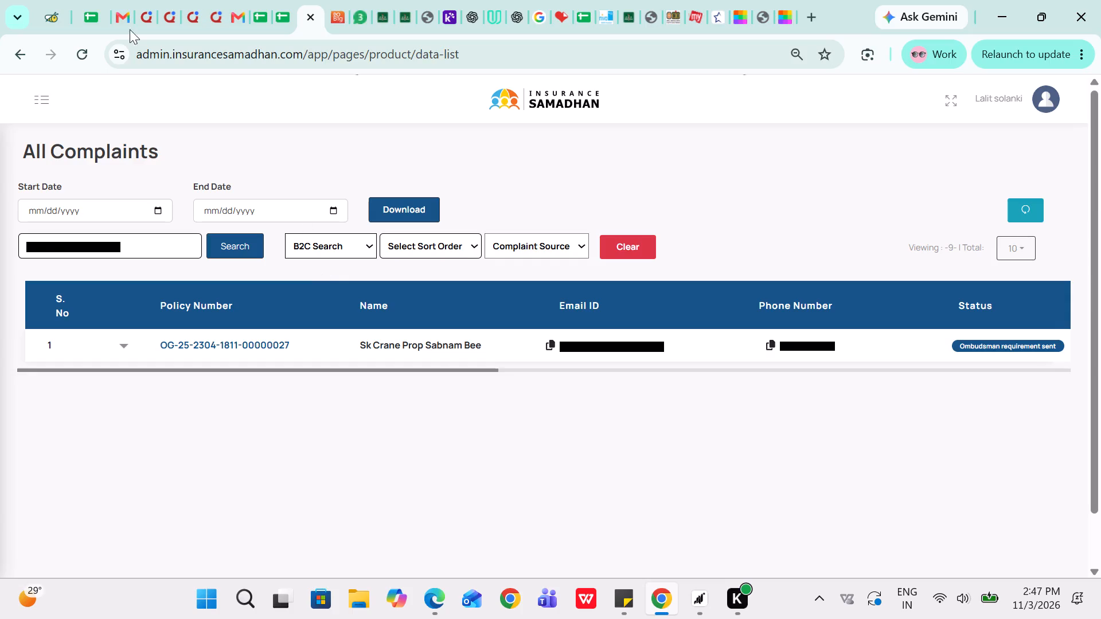
Open the listed complaint, generate a Single reminder and send the Form 6A Reminder Mail to the Bhopal Ombudsman.
left_click(247, 348)
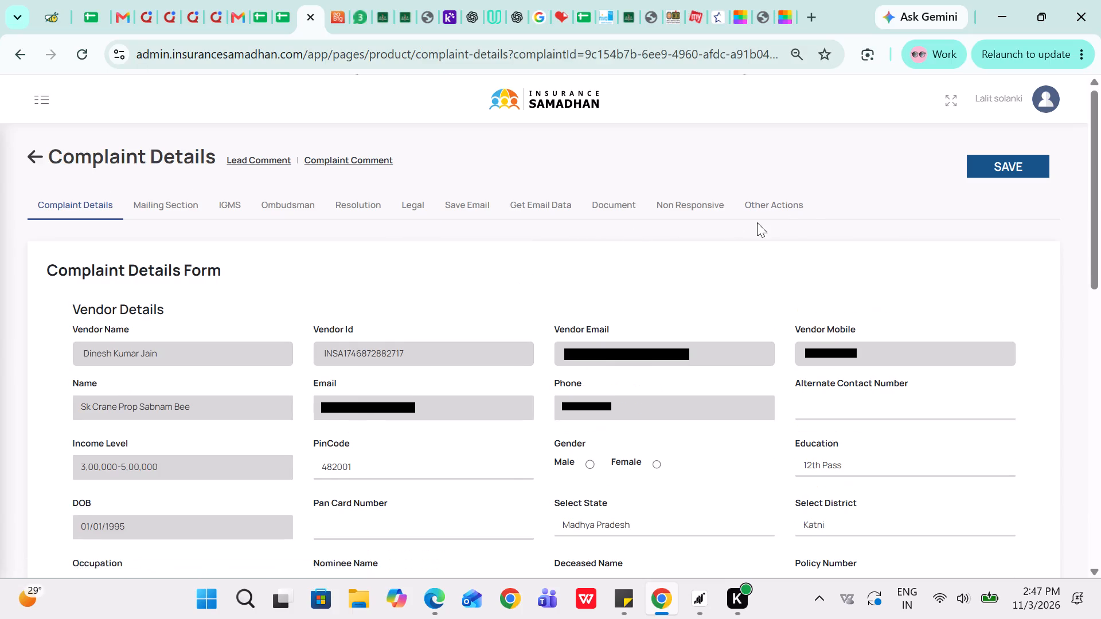
left_click(793, 205)
scroll(579, 298, "down", 3)
scroll(413, 347, "down", 4)
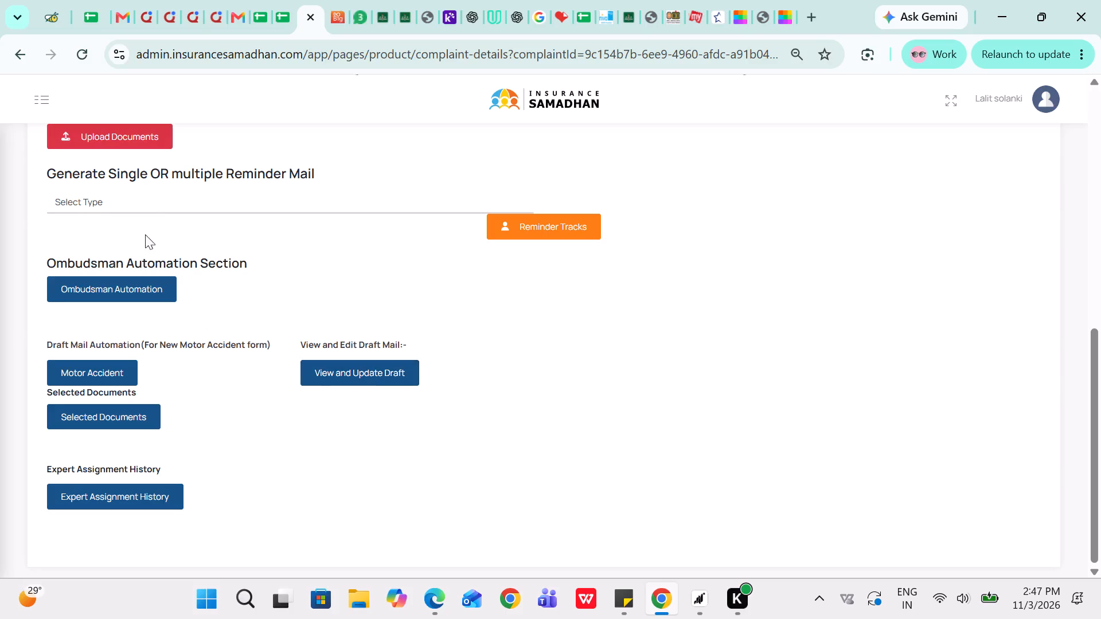
left_click(107, 197)
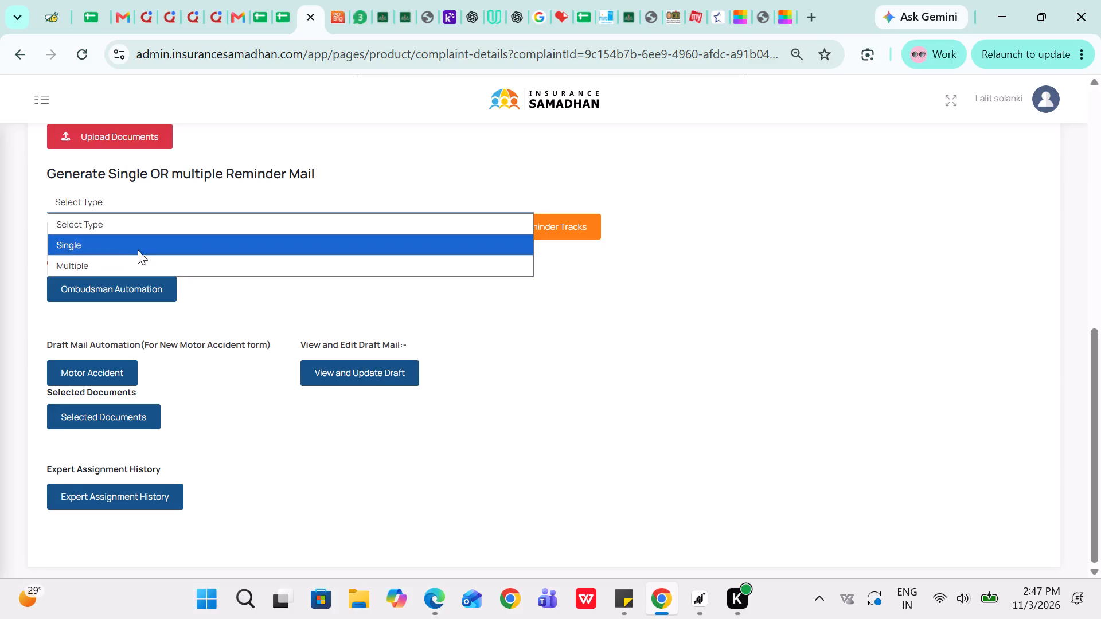
left_click(80, 241)
left_click(617, 401)
scroll(511, 361, "down", 3)
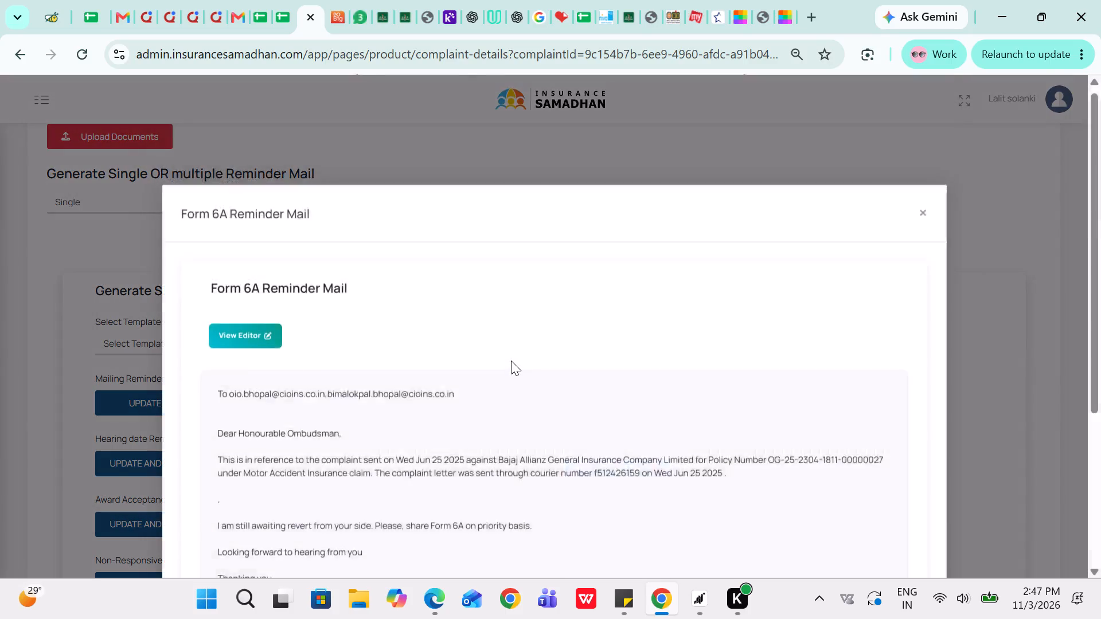
scroll(511, 361, "down", 5)
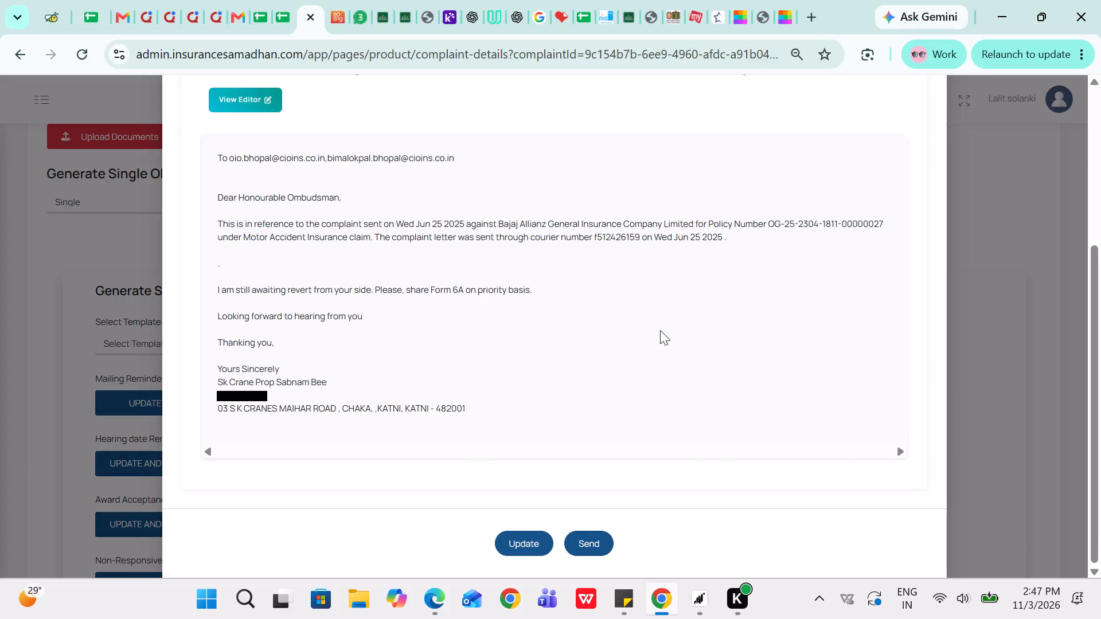
left_click(587, 535)
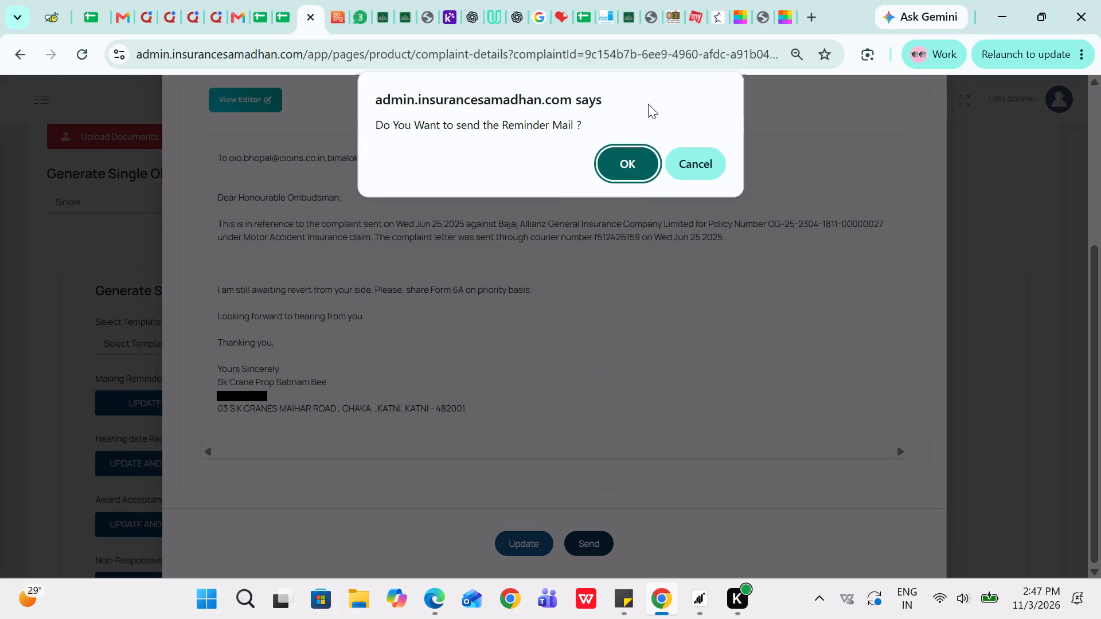
left_click(633, 169)
Return to the Complaint Details form and check the customer's email and phone fields.
scroll(376, 316, "up", 10)
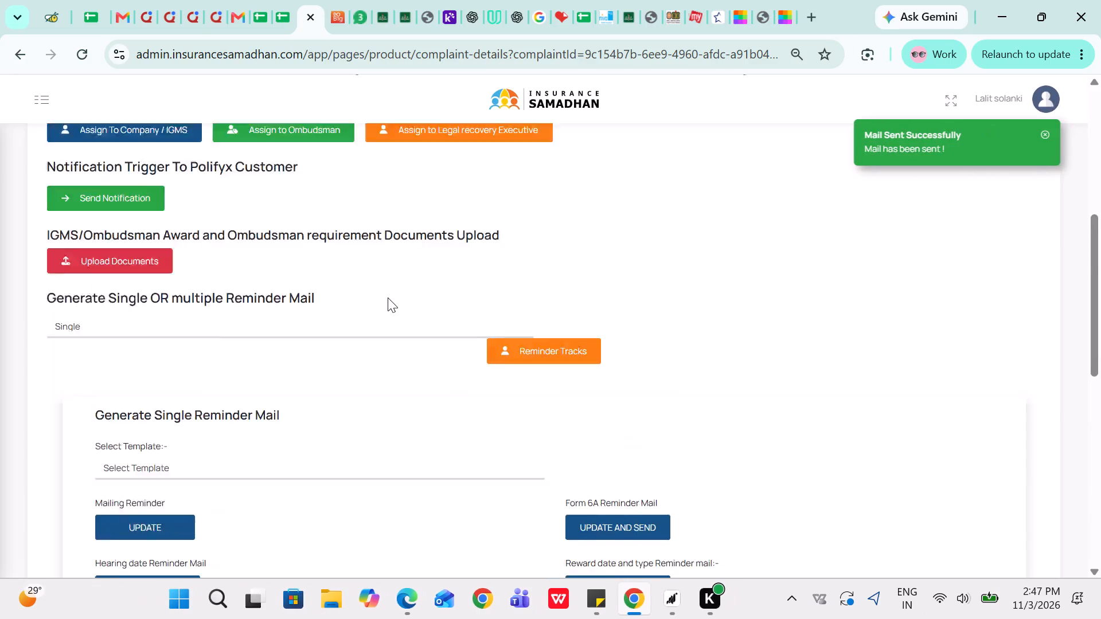
scroll(388, 297, "up", 11)
scroll(374, 291, "down", 1)
scroll(370, 292, "up", 3)
left_click(71, 199)
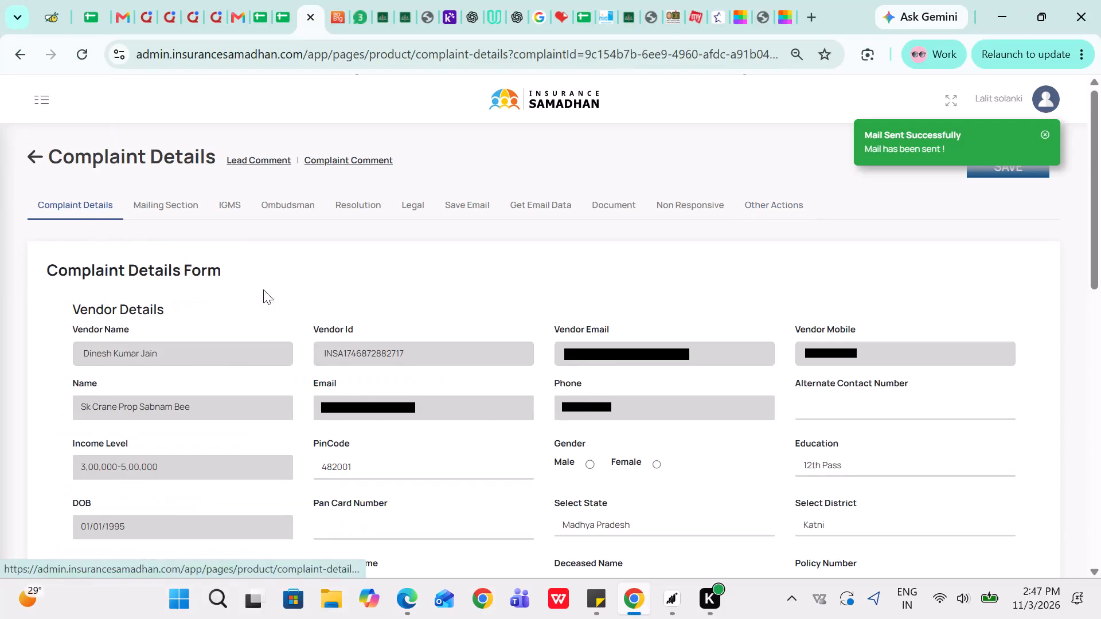
left_click_drag(489, 417, 248, 409)
left_click(374, 413)
left_click_drag(464, 406, 443, 409)
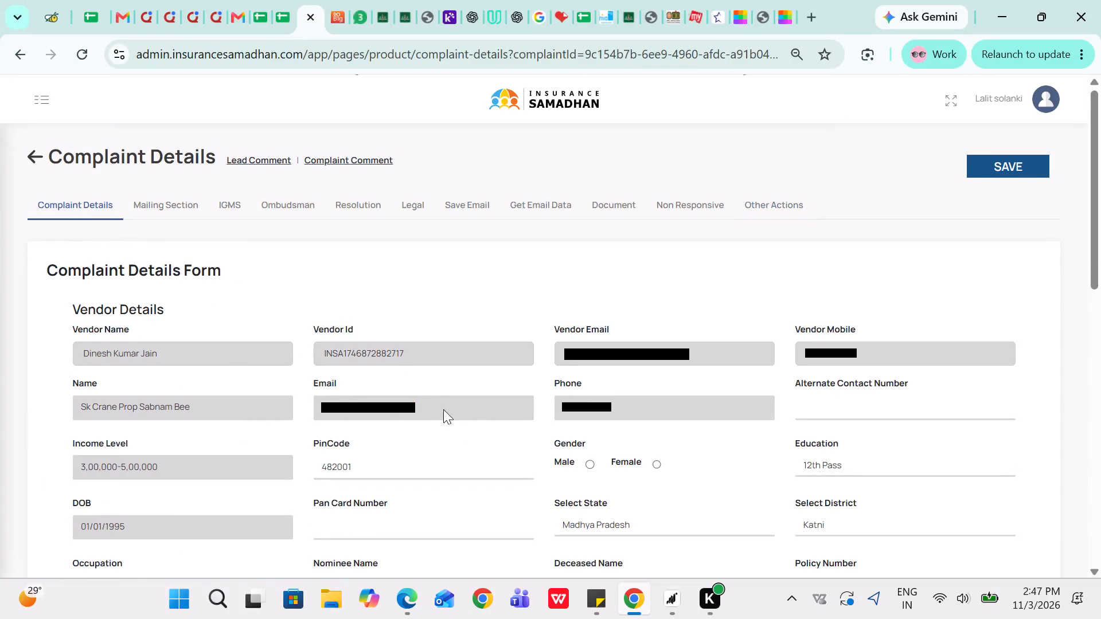
left_click_drag(443, 409, 257, 410)
left_click(450, 415)
left_click(449, 281)
left_click_drag(662, 414, 511, 414)
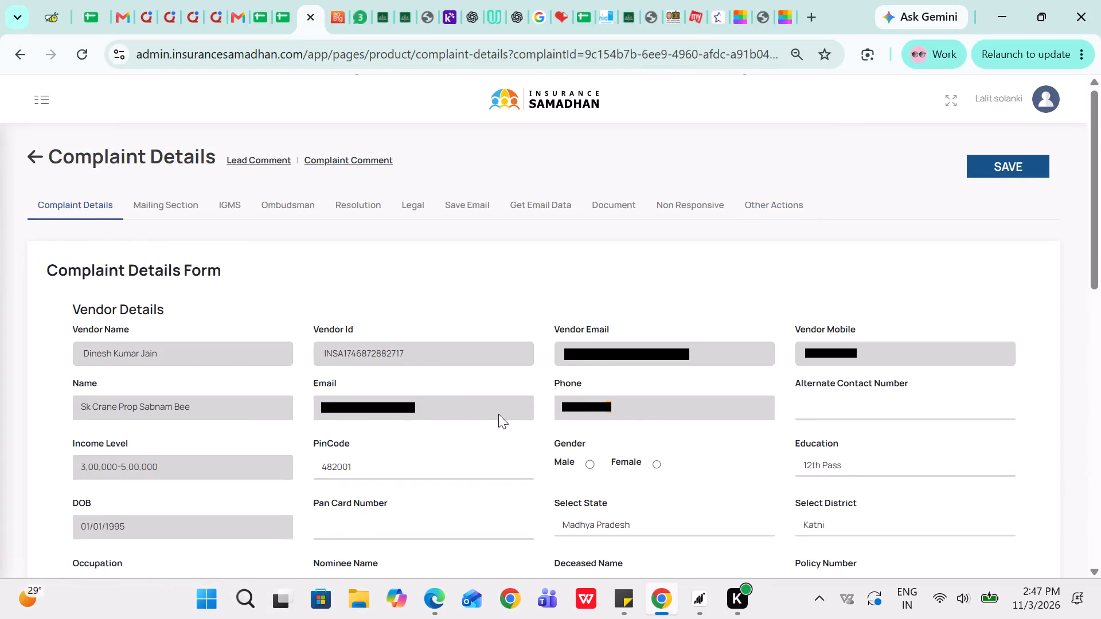
left_click_drag(496, 414, 330, 416)
left_click(451, 287)
Open the complaint's comments and review the dated follow-up entries and their statuses.
left_click(328, 166)
left_click(368, 163)
scroll(499, 283, "down", 11)
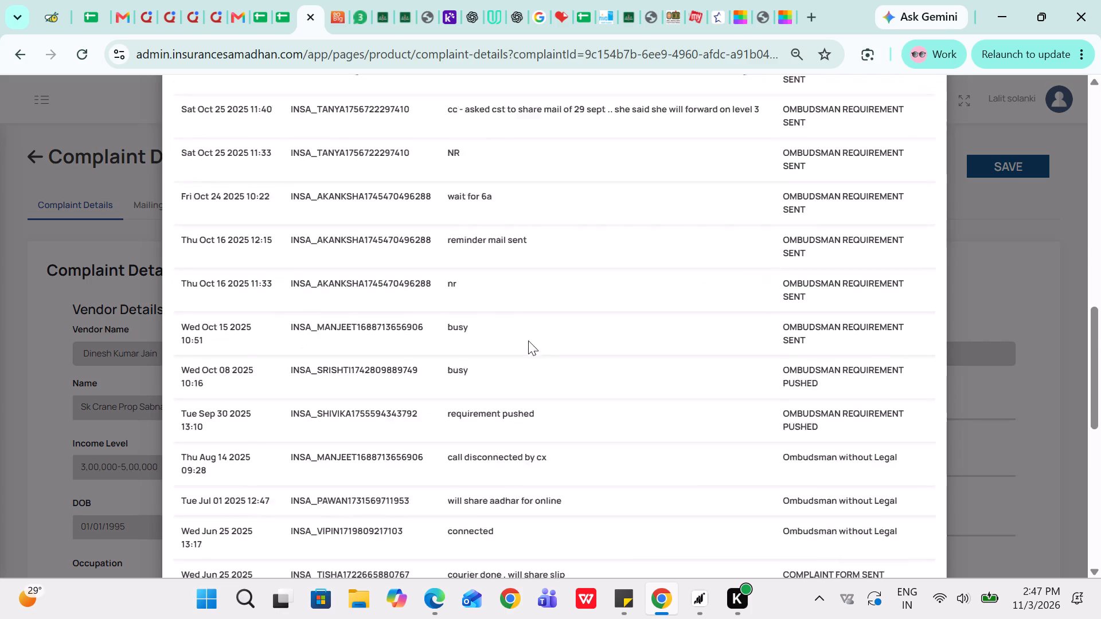
scroll(528, 340, "down", 9)
left_click(647, 546)
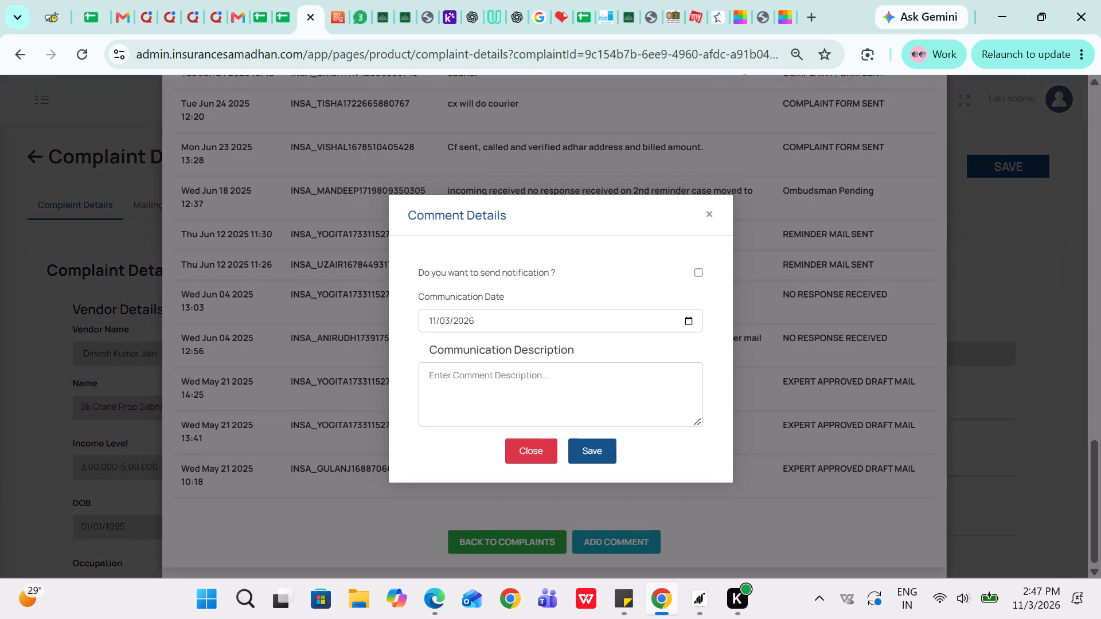
left_click(565, 401)
left_click(549, 387)
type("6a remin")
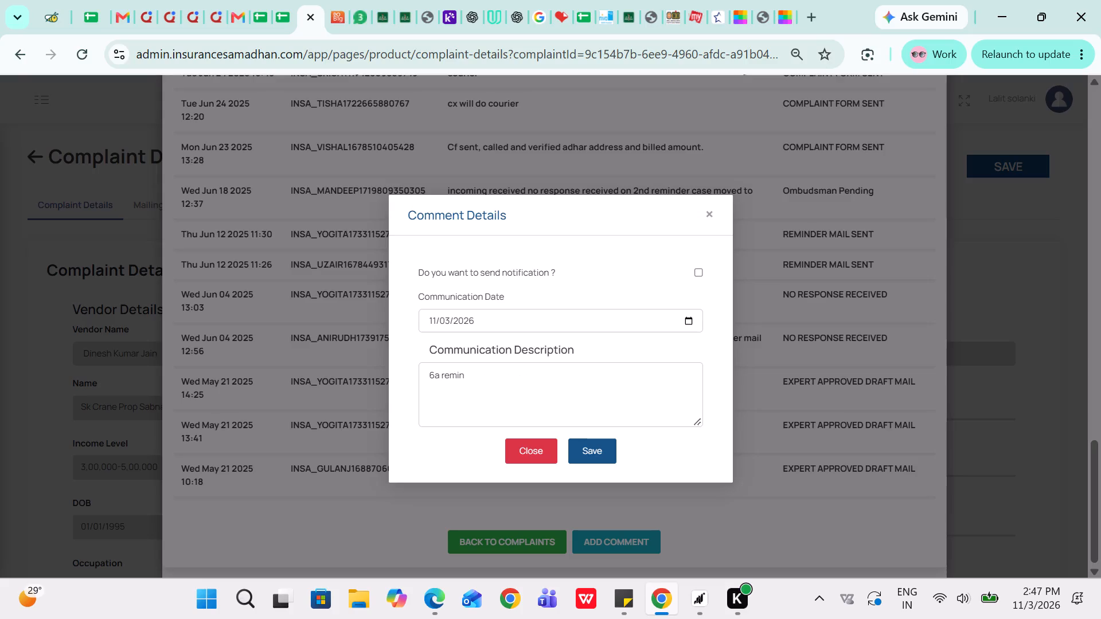
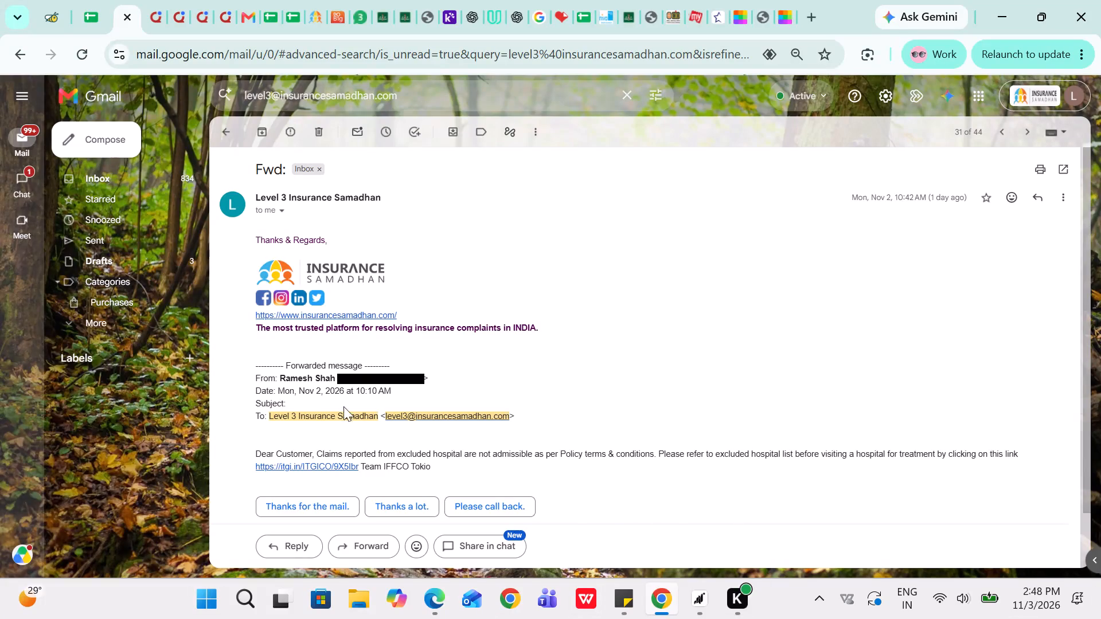
Copy the original sender's email address from the forwarded message about the excluded-hospital claim.
left_click_drag(341, 380, 421, 382)
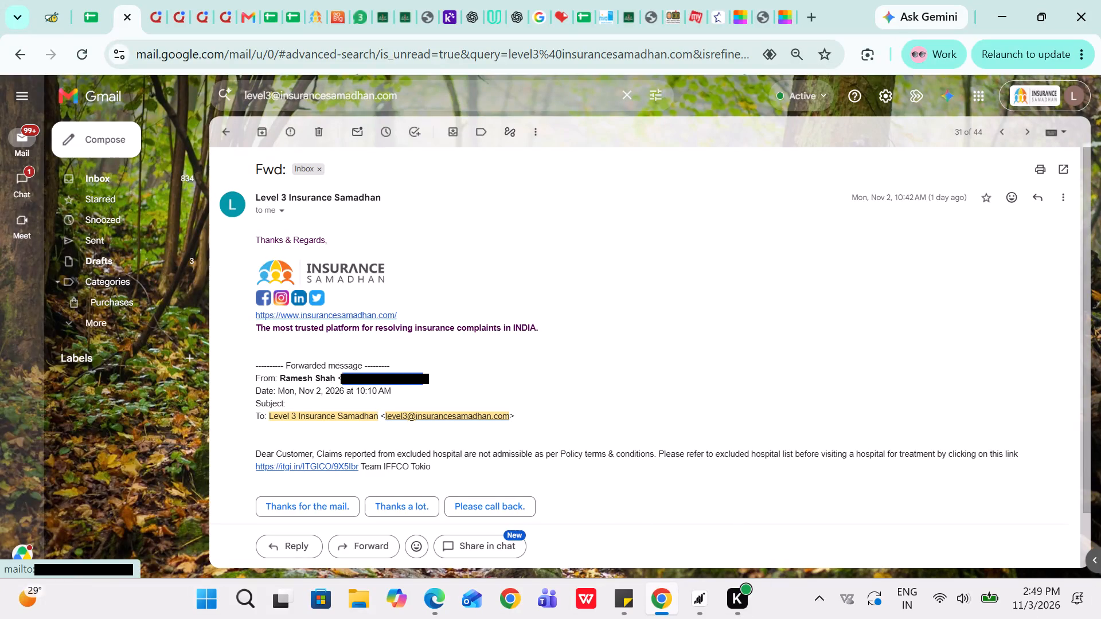
left_click_drag(421, 382, 422, 382)
key("ctrl+c")
key("ctrl+c")
key("ctrl+c")
key("ctrl+c")
In the Insurance Samadhan admin site, leave the open complaint and search All Complaints for the copied email address.
left_click(318, 0)
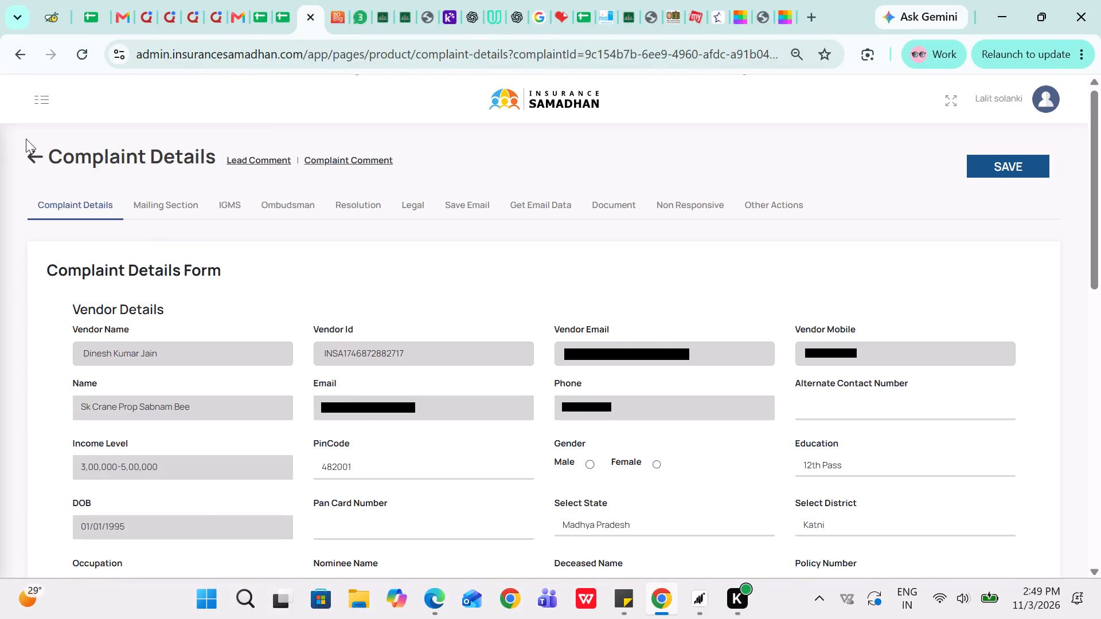
left_click(40, 156)
left_click_drag(149, 257, 0, 261)
key("ctrl+v")
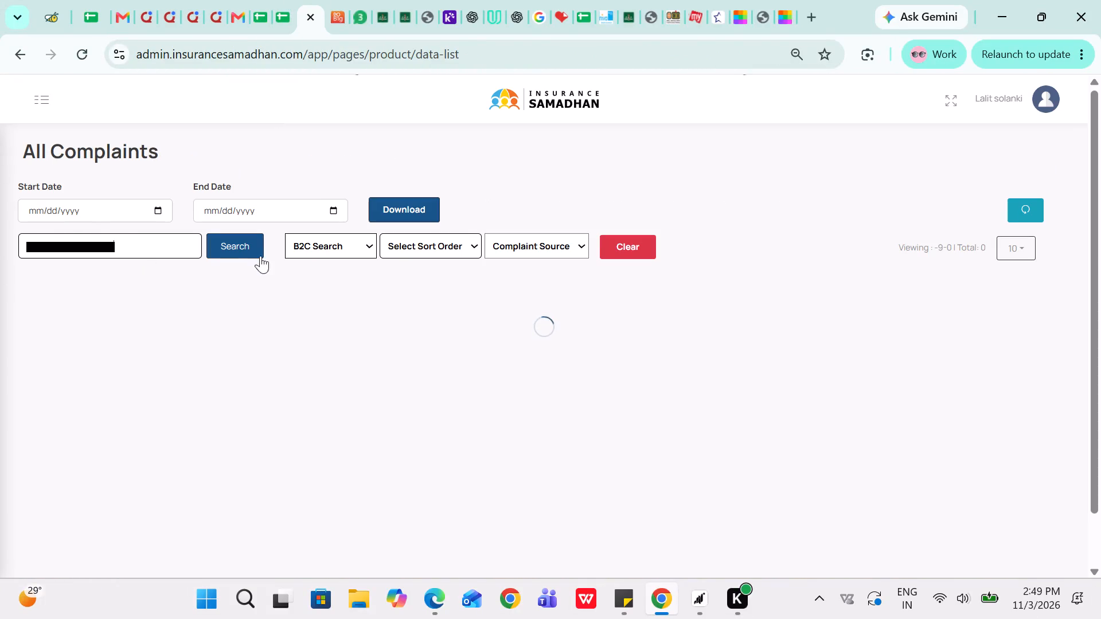
left_click(247, 254)
left_click(728, 473)
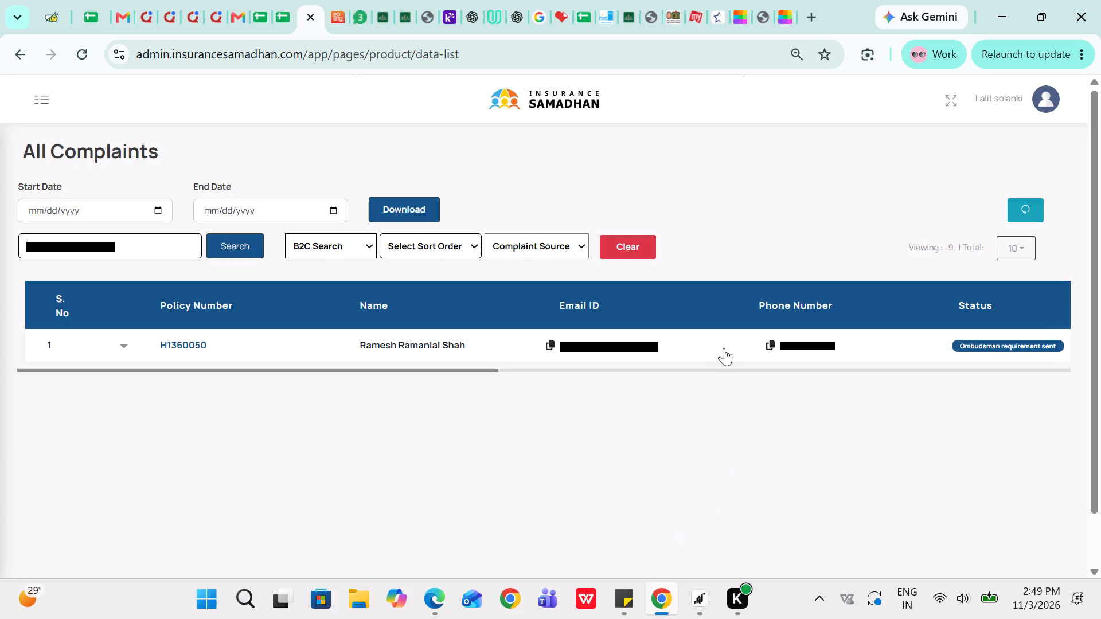
Expand the complaint found by the email search and check its communication log for the latest dated entries, reopening the log as needed.
left_click(725, 347)
left_click(787, 390)
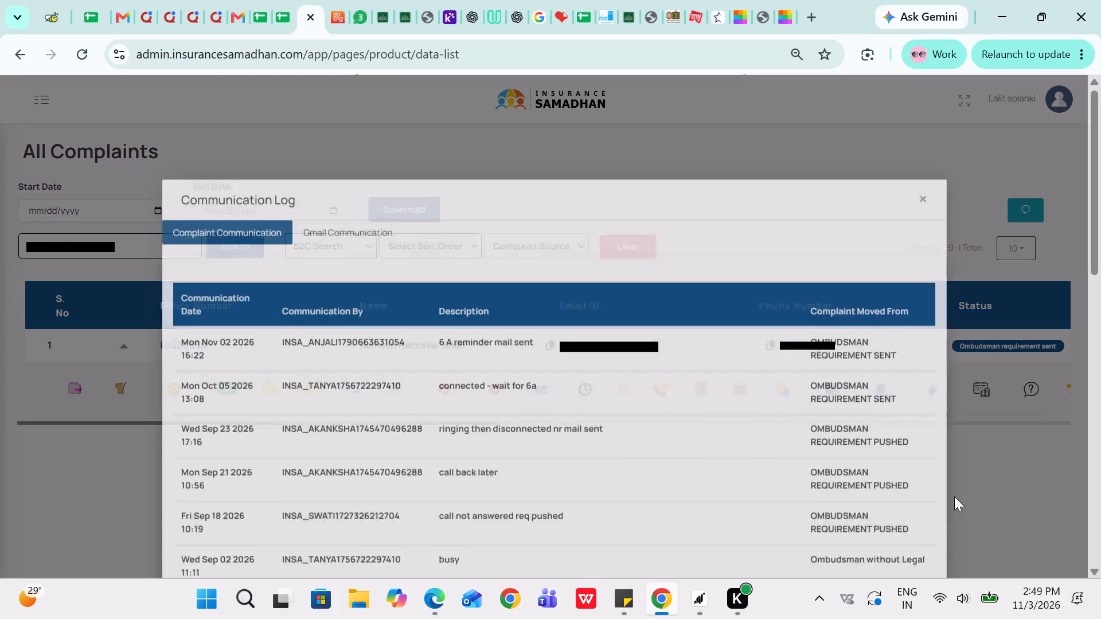
left_click(434, 152)
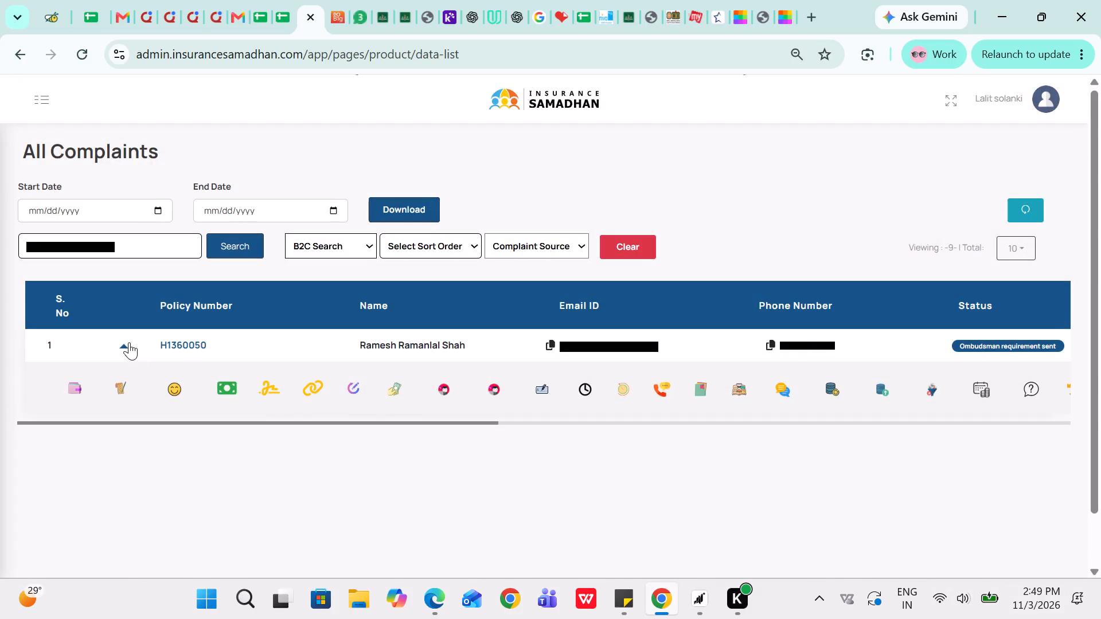
left_click(129, 342)
left_click(451, 452)
left_click(733, 347)
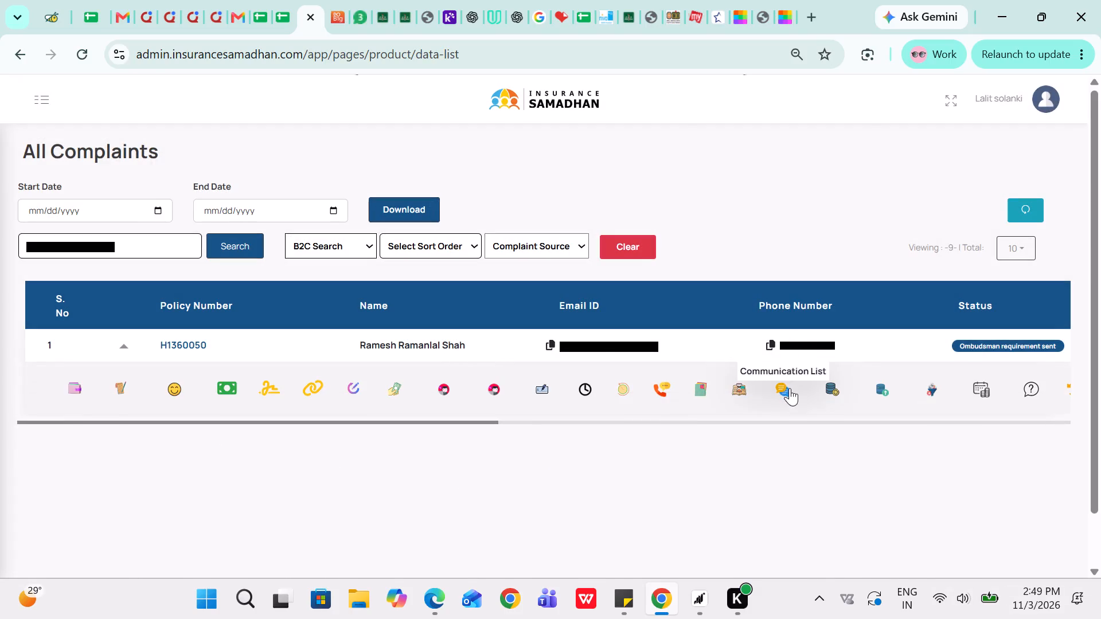
left_click(790, 388)
left_click(334, 86)
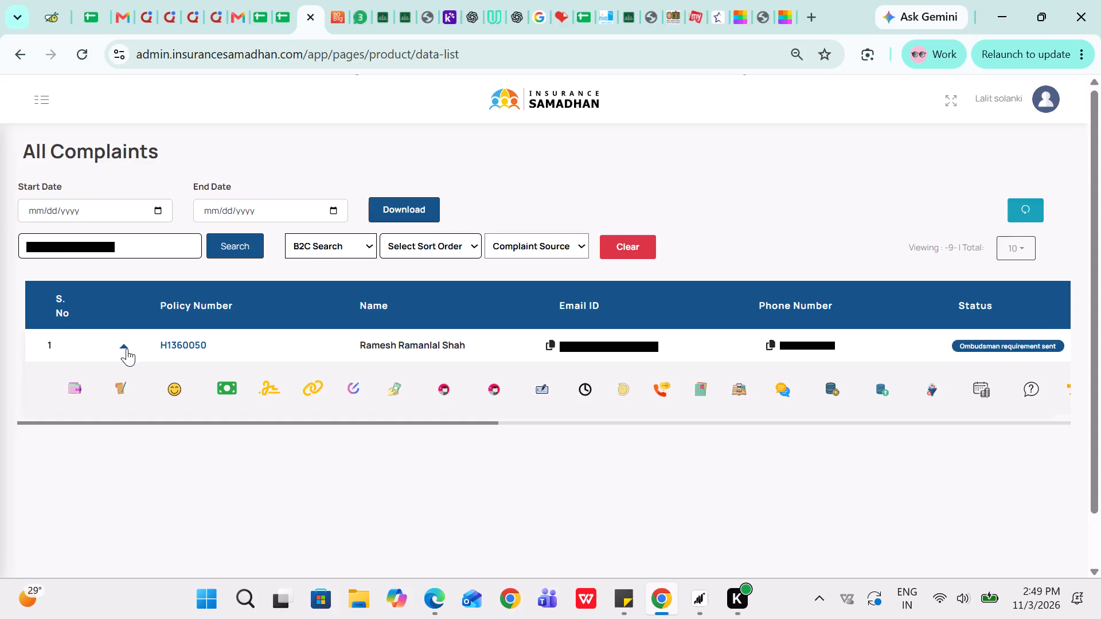
left_click(128, 348)
left_click(647, 485)
left_click(753, 344)
left_click(781, 390)
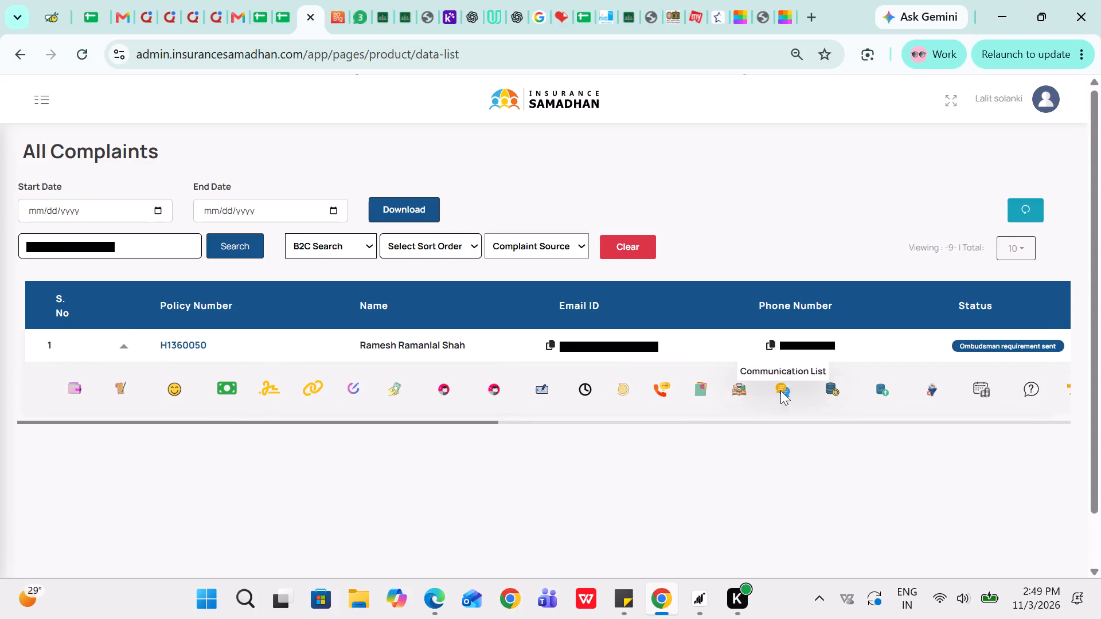
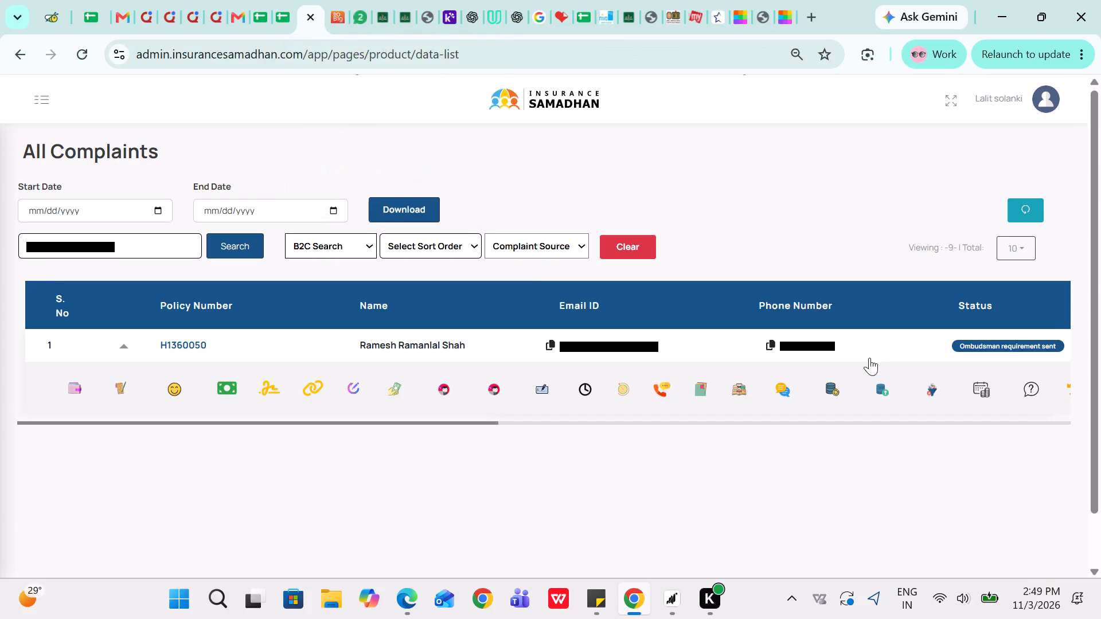
Open the found complaint's Ombudsman section and check its requirement courier date, tracking number and complaint reference number.
left_click(195, 342)
left_click(290, 203)
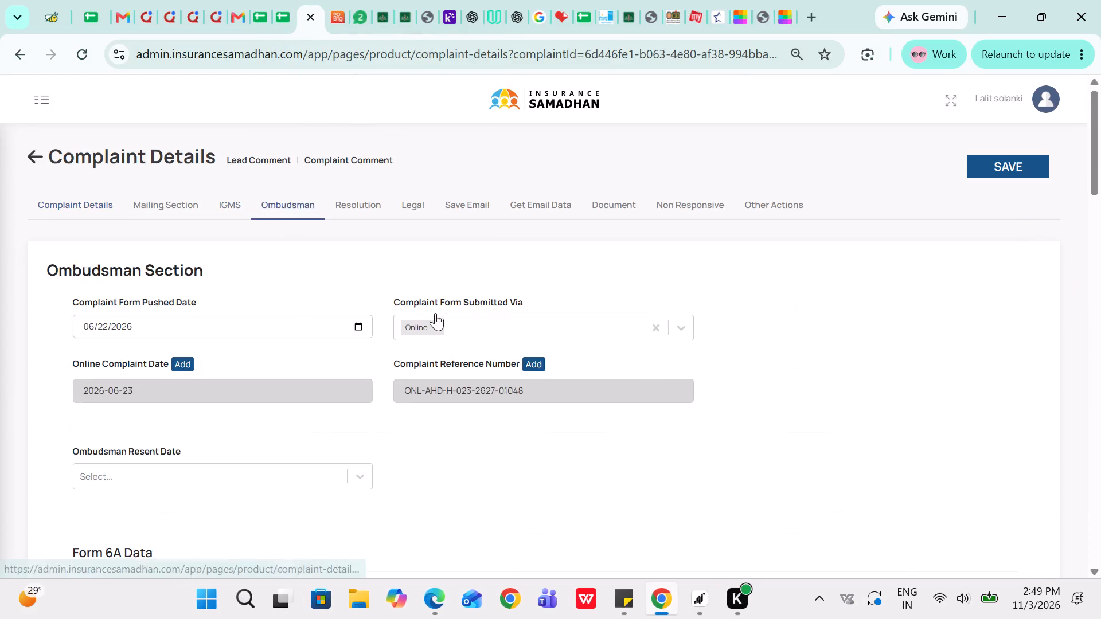
scroll(656, 379, "down", 5)
scroll(423, 415, "down", 3)
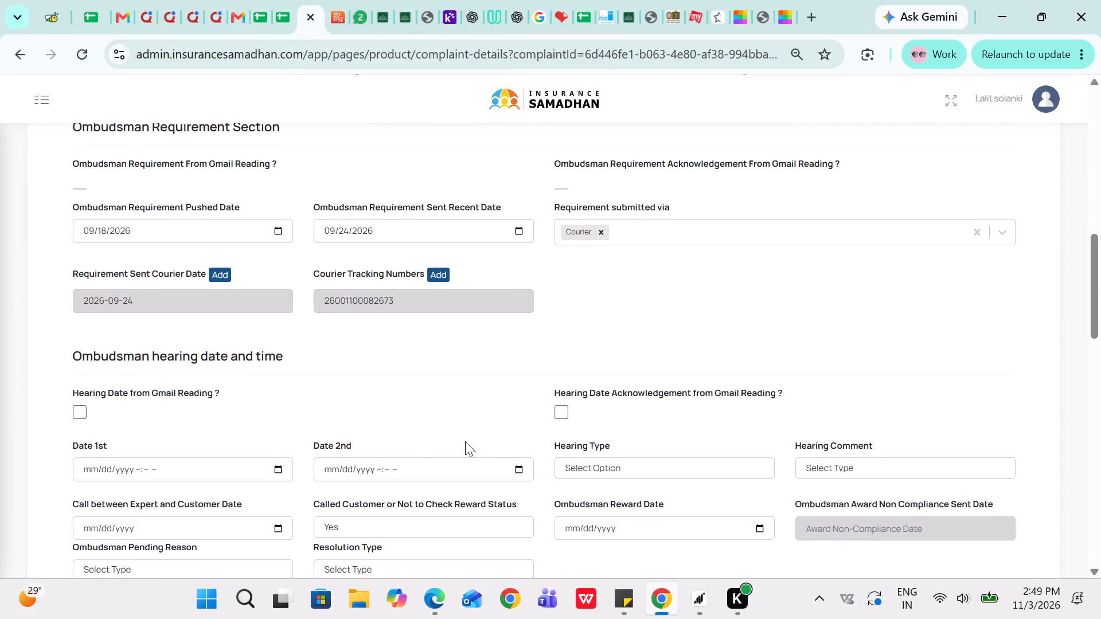
left_click_drag(161, 296, 60, 287)
left_click(146, 300)
left_click_drag(170, 297, 72, 297)
left_click(170, 297)
left_click_drag(442, 305, 280, 305)
left_click(460, 304)
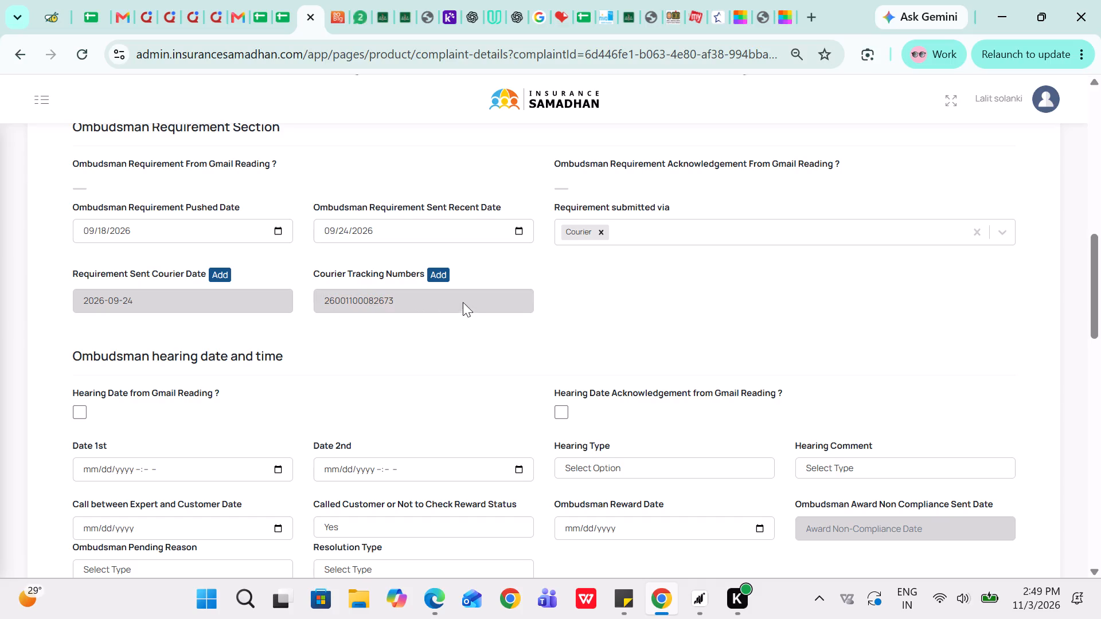
scroll(624, 317, "up", 6)
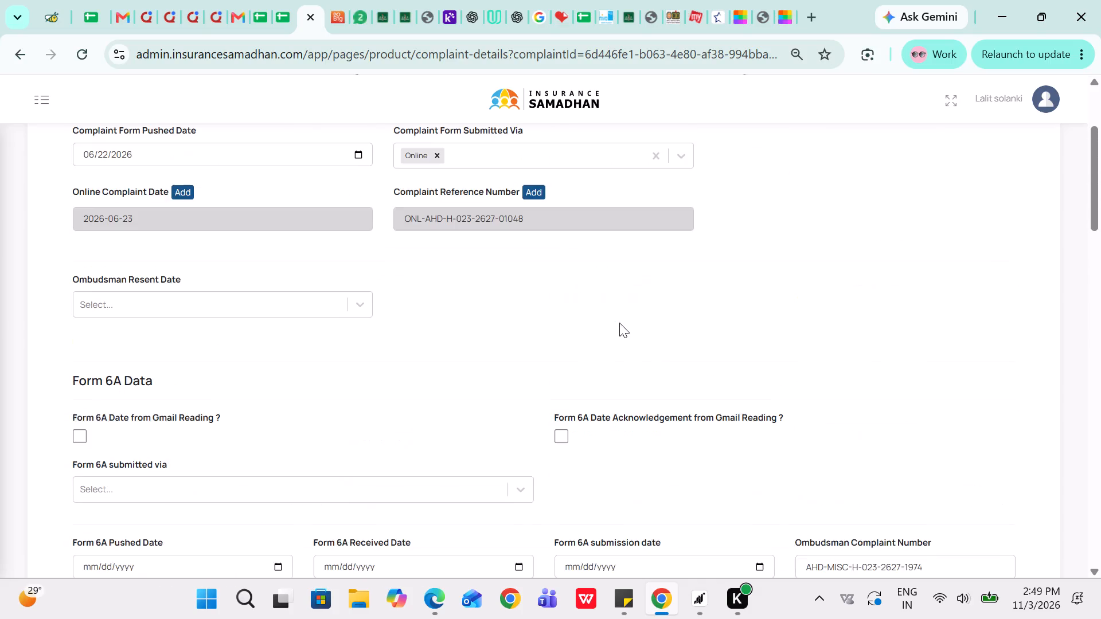
scroll(615, 326, "up", 2)
left_click_drag(557, 396, 383, 399)
left_click(457, 397)
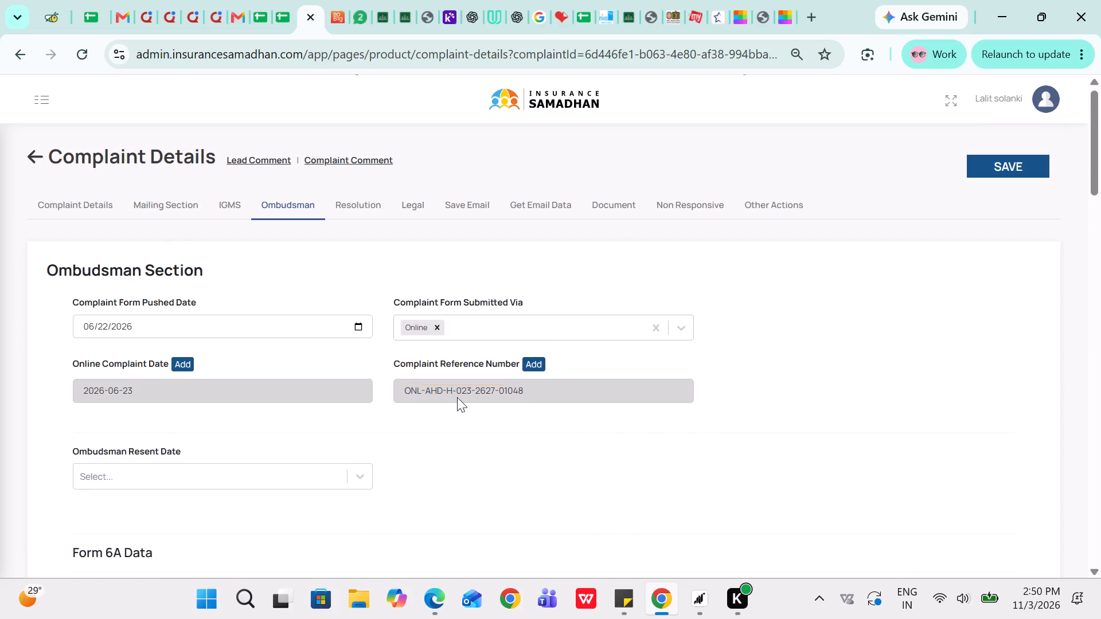
Copy the customer's phone number from the Complaint Details form.
left_click(72, 205)
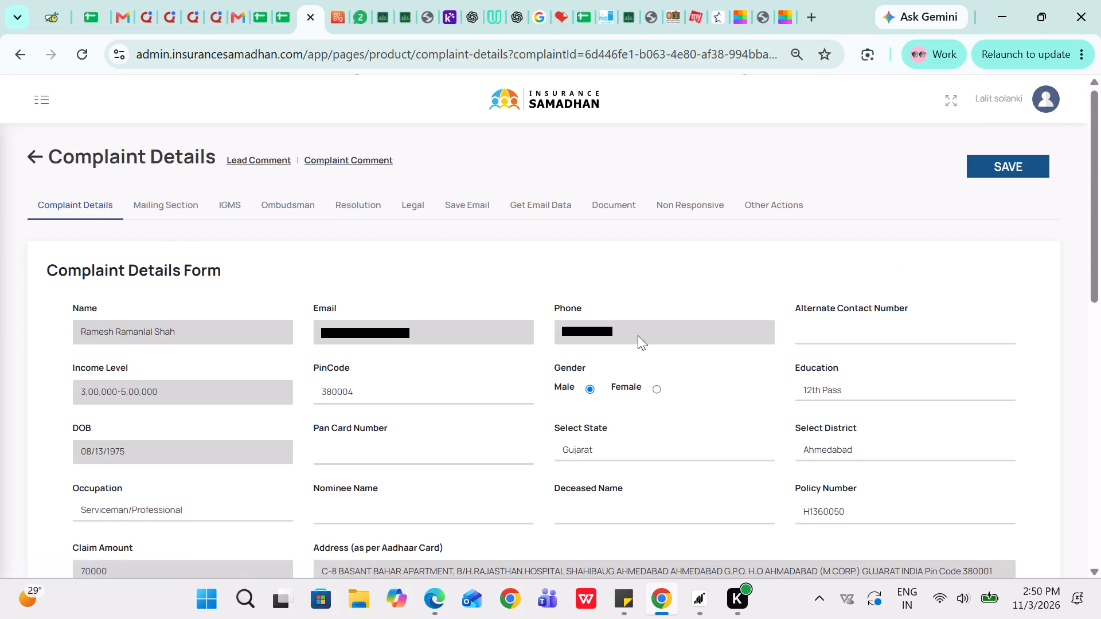
left_click_drag(638, 335, 430, 333)
key("ctrl+c")
key("ctrl+c")
key("ctrl+c")
In the Smartflo dialer, replace the number in the To field with the copied customer phone number and place the call.
left_click(326, 0)
left_click(335, 0)
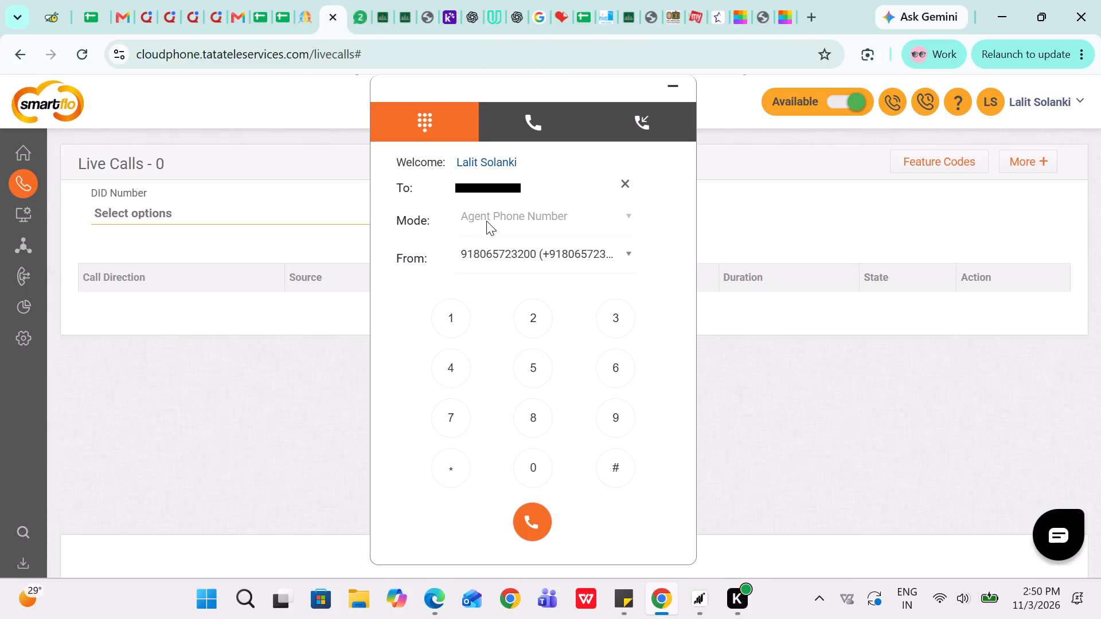
double_click(487, 186)
key("ctrl+v")
left_click(538, 536)
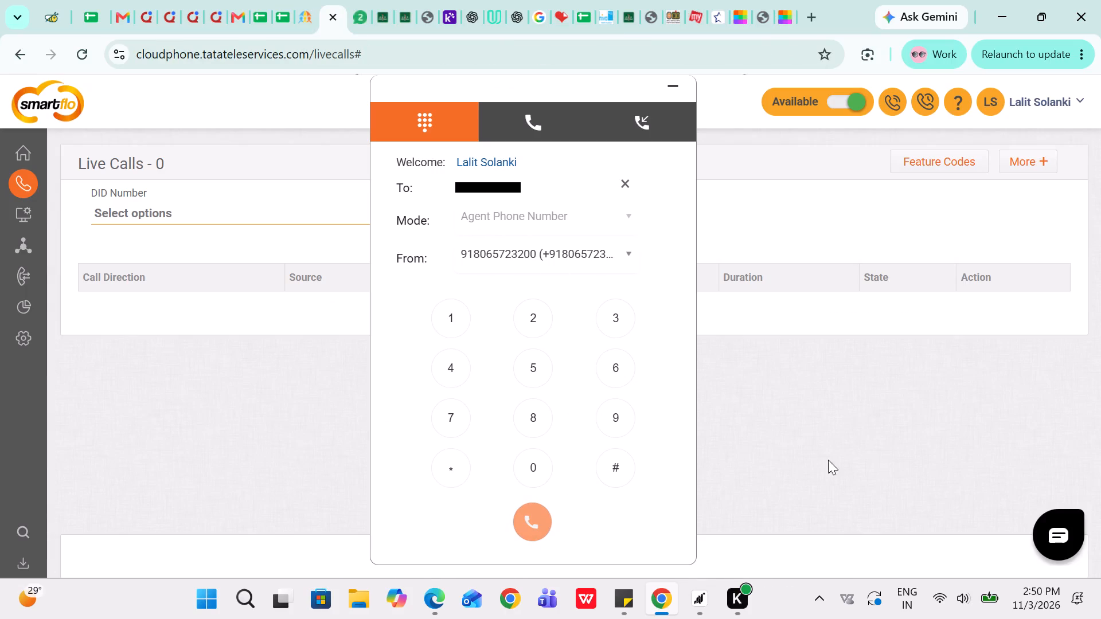
left_click(832, 460)
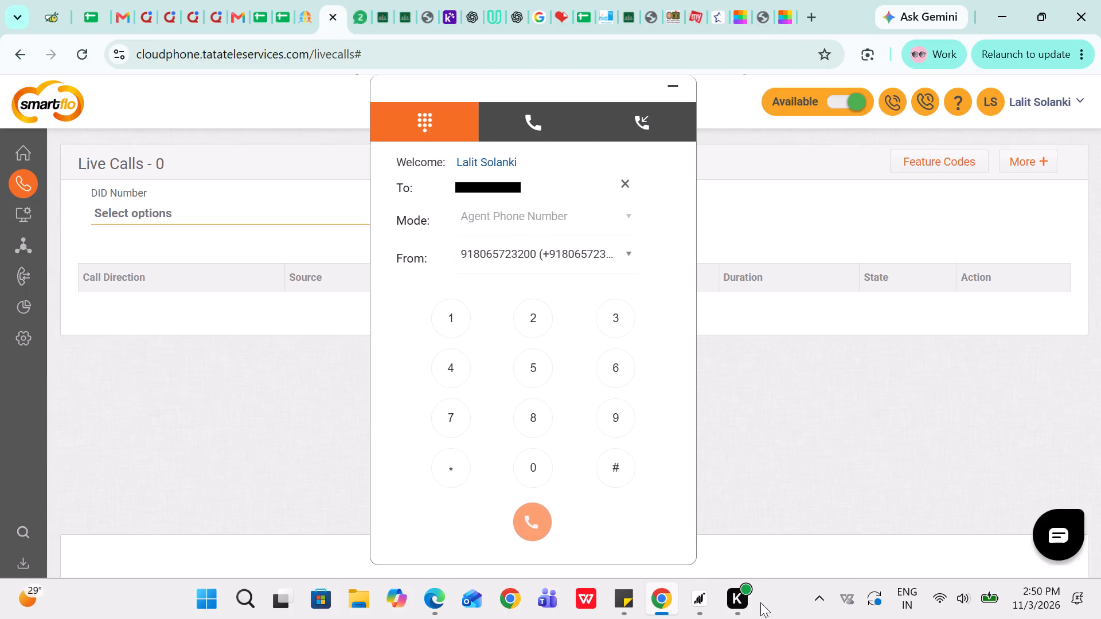
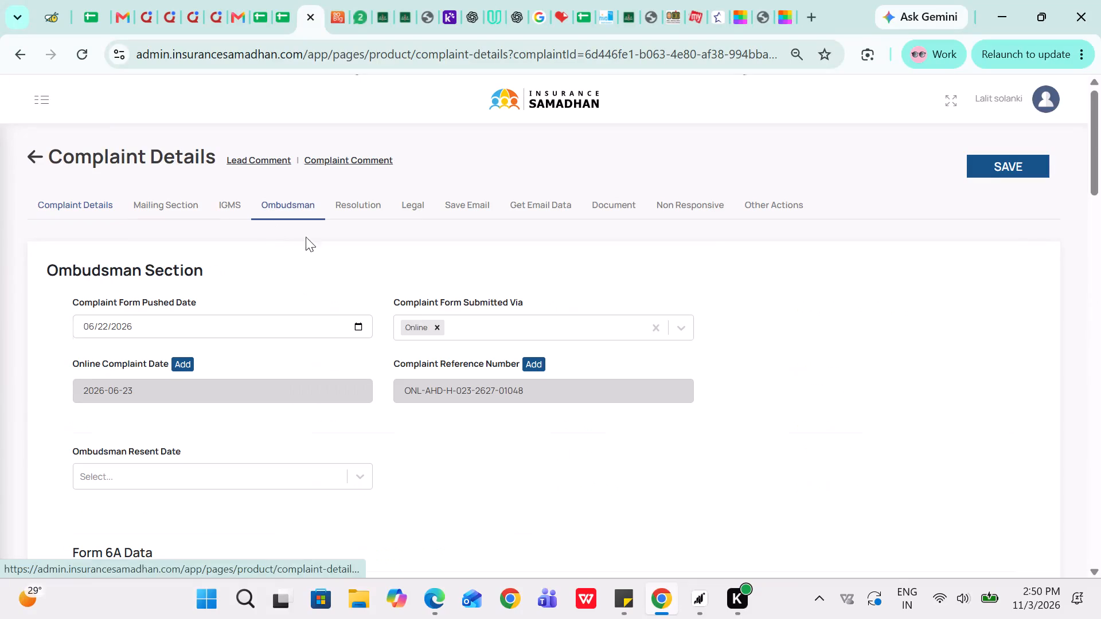
Review the complaint's Ombudsman section, checking the complaint reference number, the requirement submission and courier details, and the hearing date fields.
left_click_drag(611, 409, 372, 409)
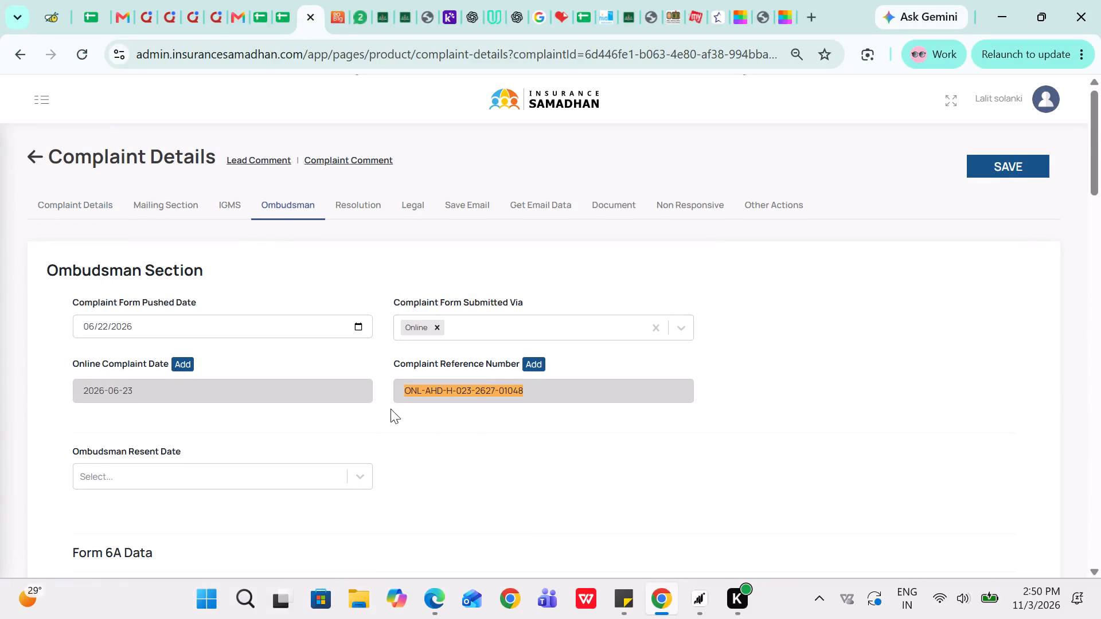
scroll(649, 362, "down", 5)
scroll(371, 318, "down", 3)
scroll(371, 318, "up", 1)
scroll(371, 318, "down", 2)
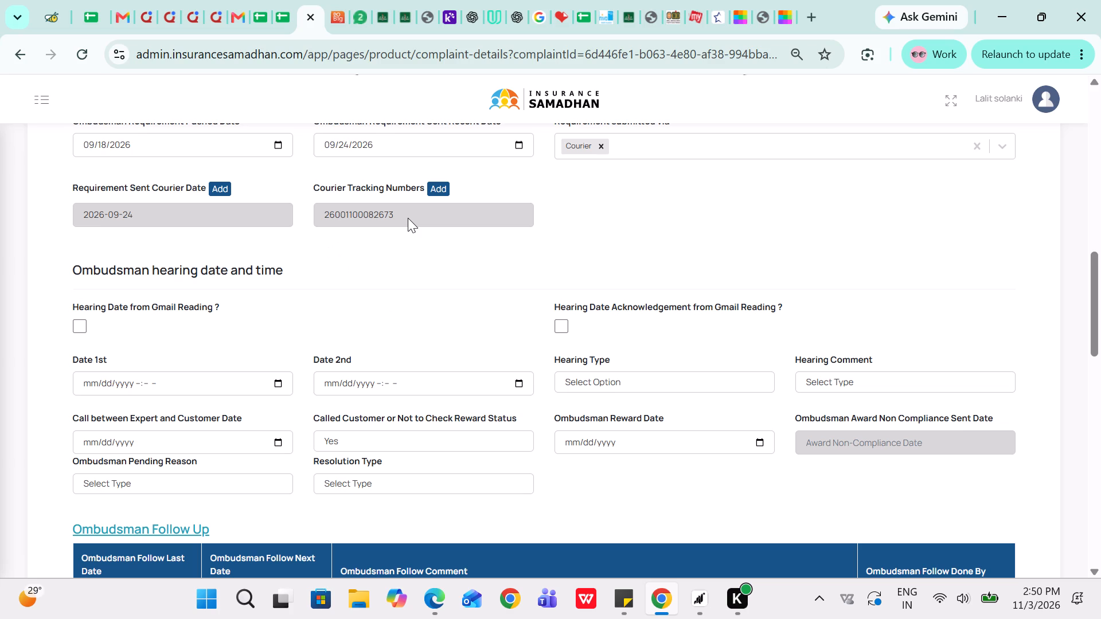
scroll(408, 218, "up", 1)
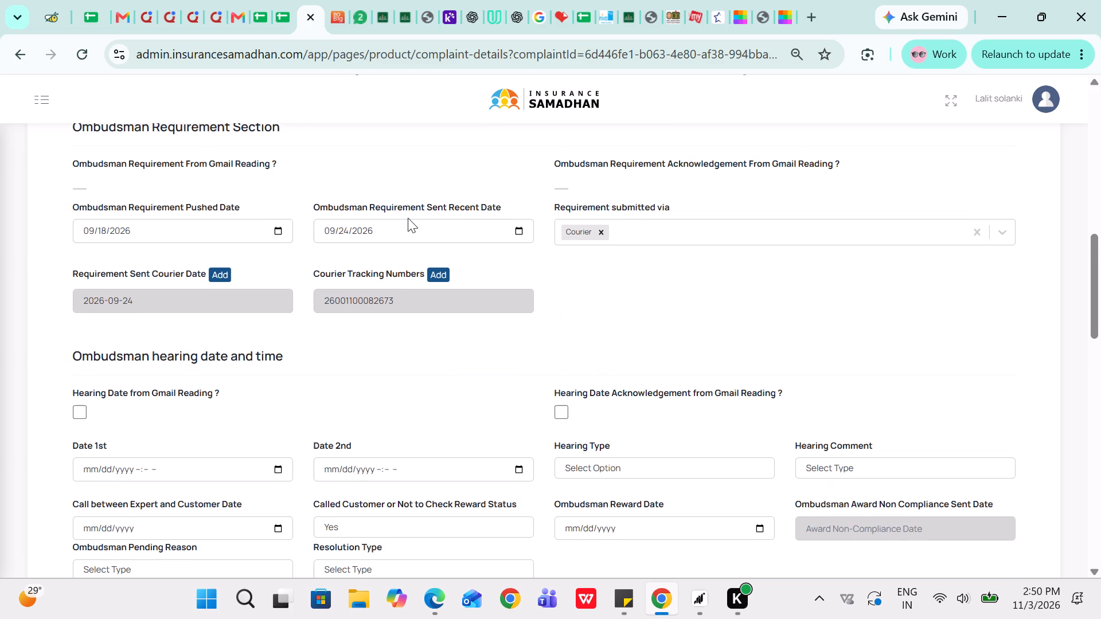
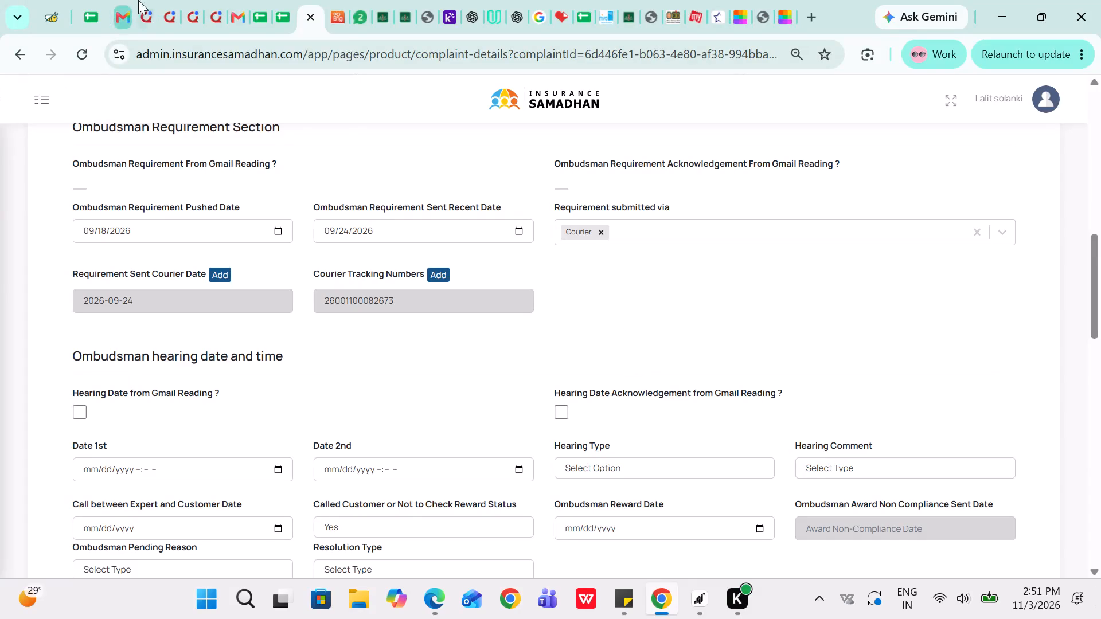
Switch to the forwarded Gmail message, open its excluded-hospital list link to check it, and return to the message.
left_click(126, 0)
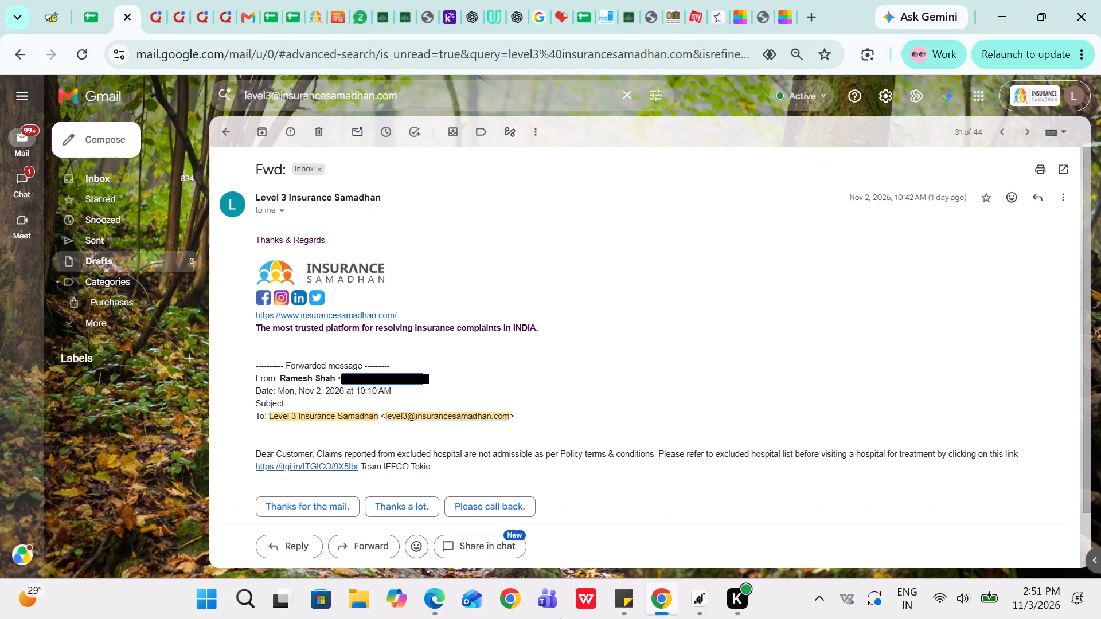
scroll(428, 443, "down", 5)
left_click(313, 403)
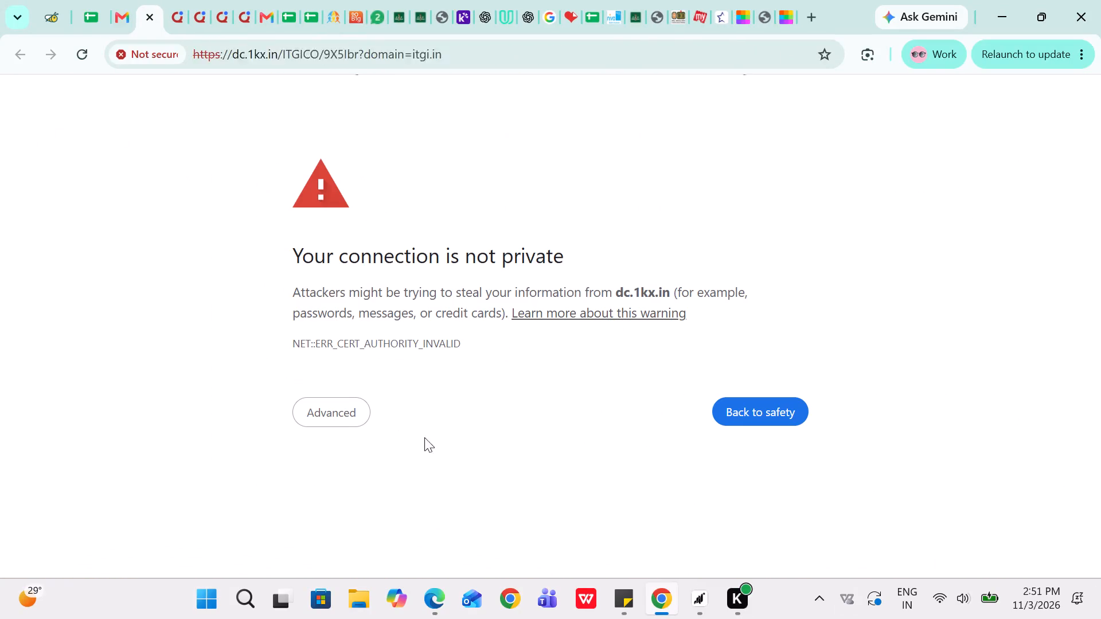
left_click(148, 13)
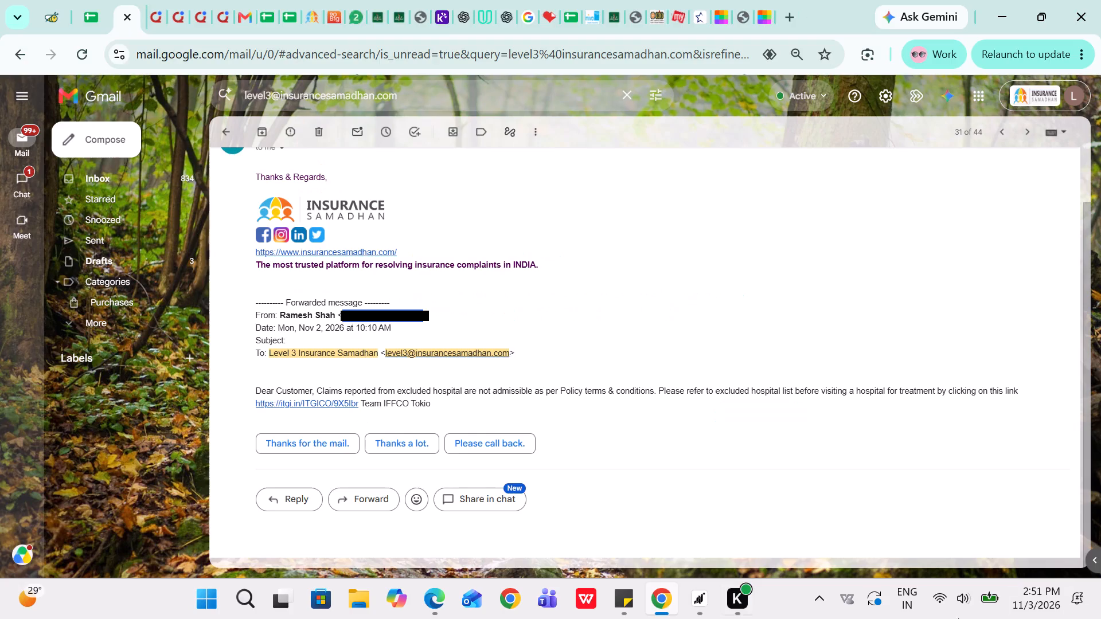
scroll(436, 381, "up", 5)
In the Insurance Samadhan admin site, copy the customer's email address from the open complaint's Complaint Details Form.
left_click(319, 0)
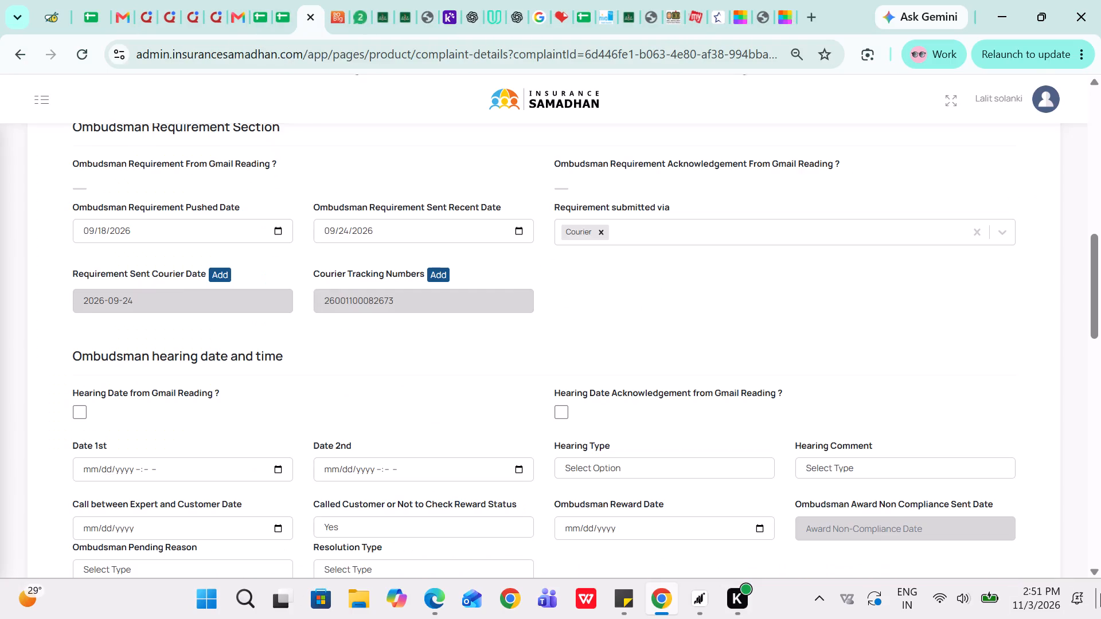
scroll(54, 246, "up", 7)
scroll(83, 200, "up", 5)
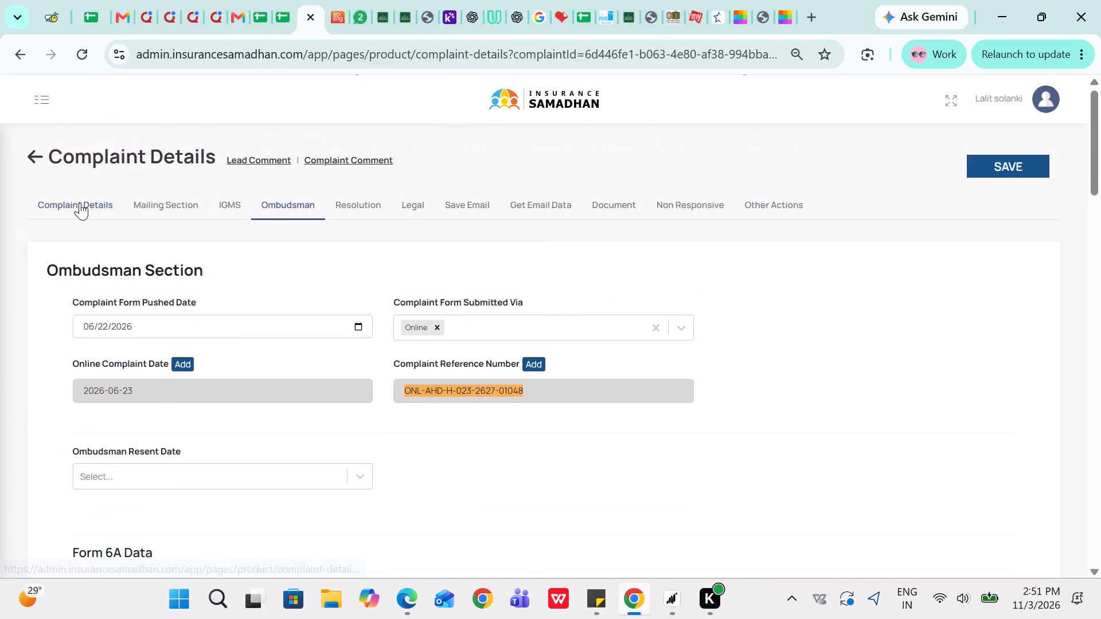
left_click(80, 203)
left_click_drag(438, 334, 330, 340)
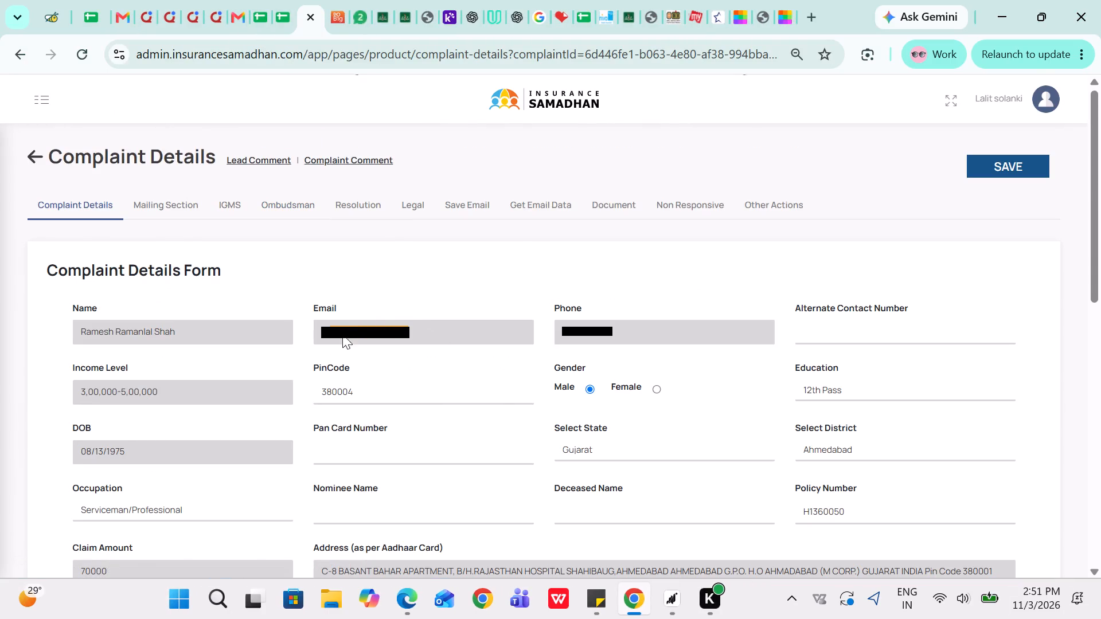
triple_click(354, 327)
key("ctrl+c")
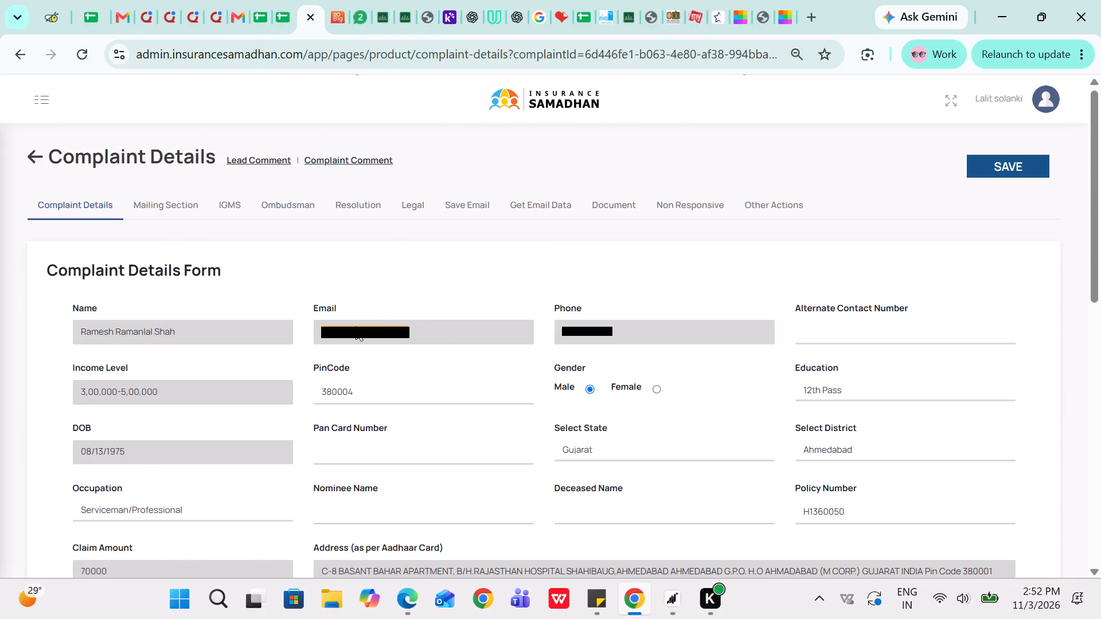
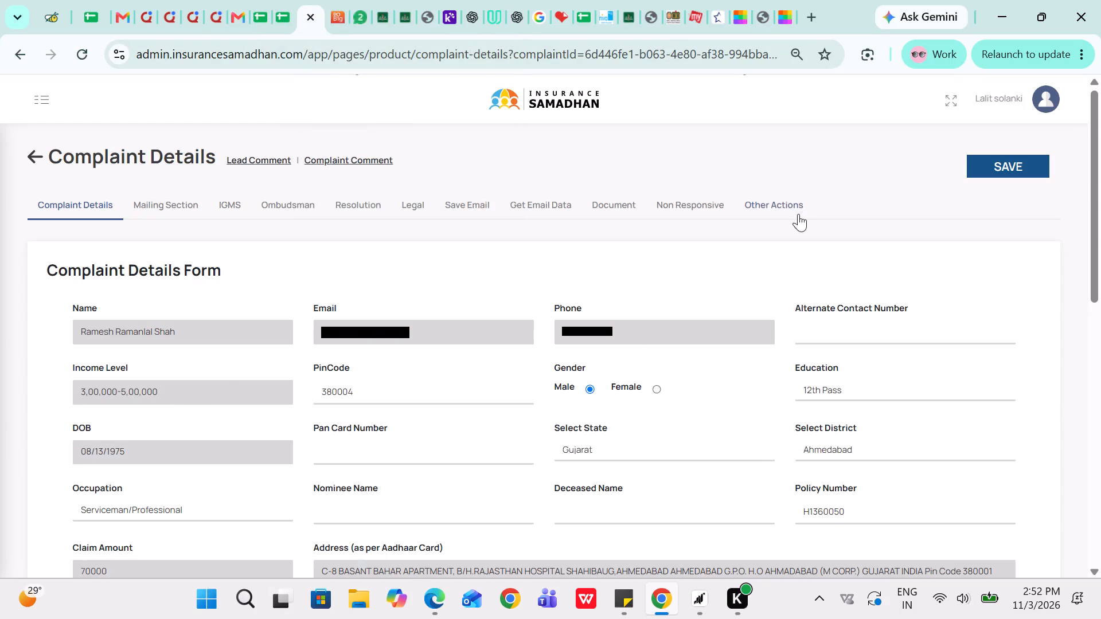
In the complaint's Other Actions, start generating a reminder mail by bringing up the single or multiple type choice.
left_click(795, 203)
scroll(481, 265, "down", 7)
left_click(52, 246)
left_click(72, 265)
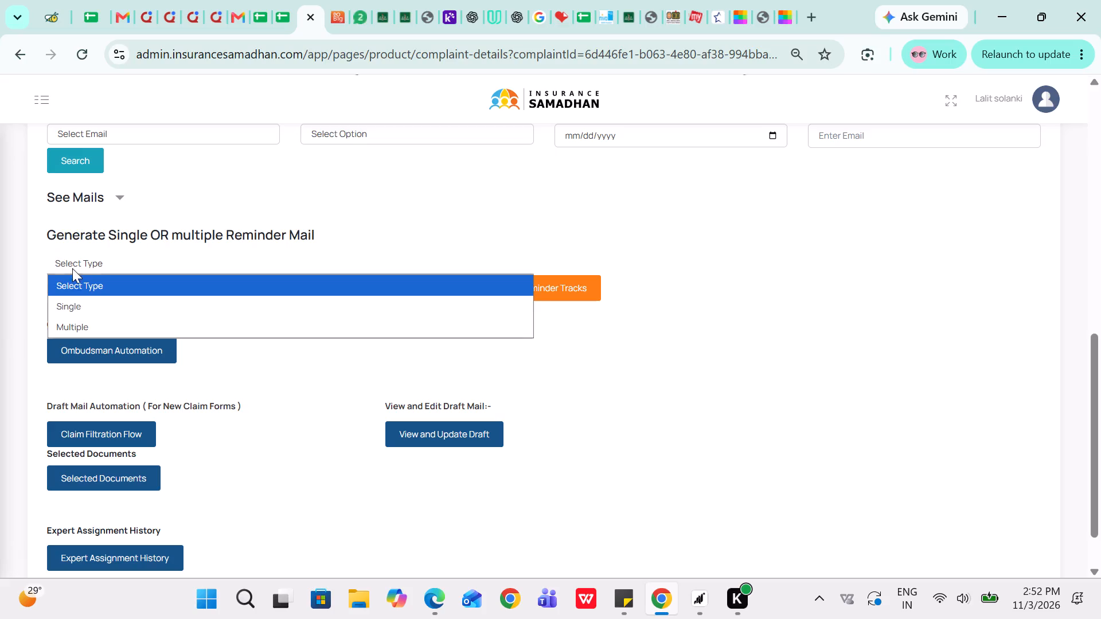
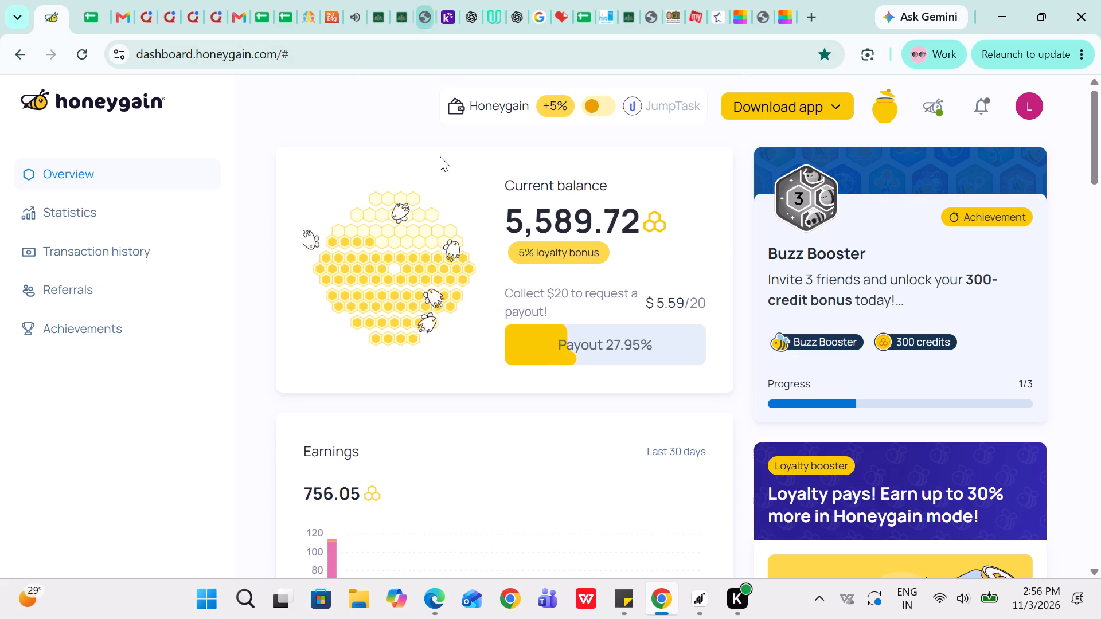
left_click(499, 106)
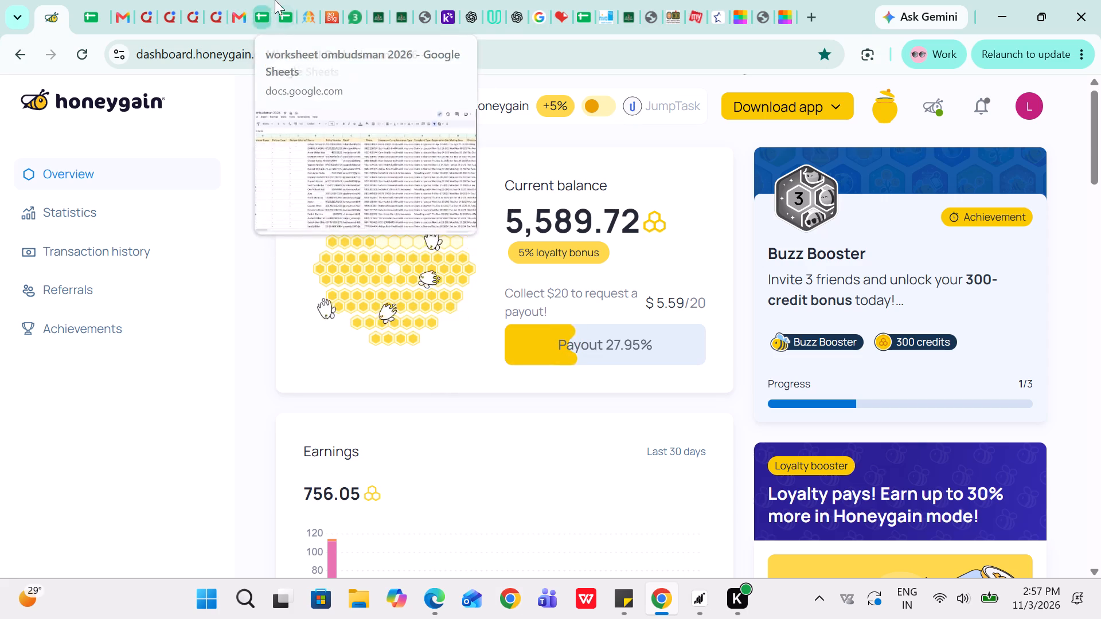
left_click(304, 0)
scroll(579, 371, "up", 16)
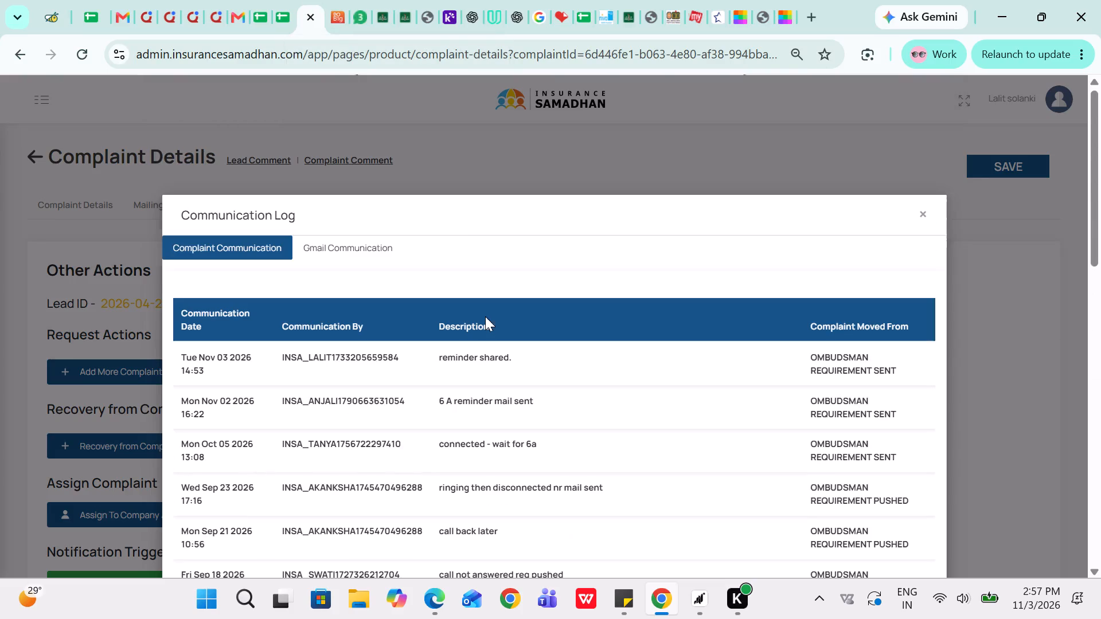
scroll(485, 316, "up", 5)
left_click(410, 121)
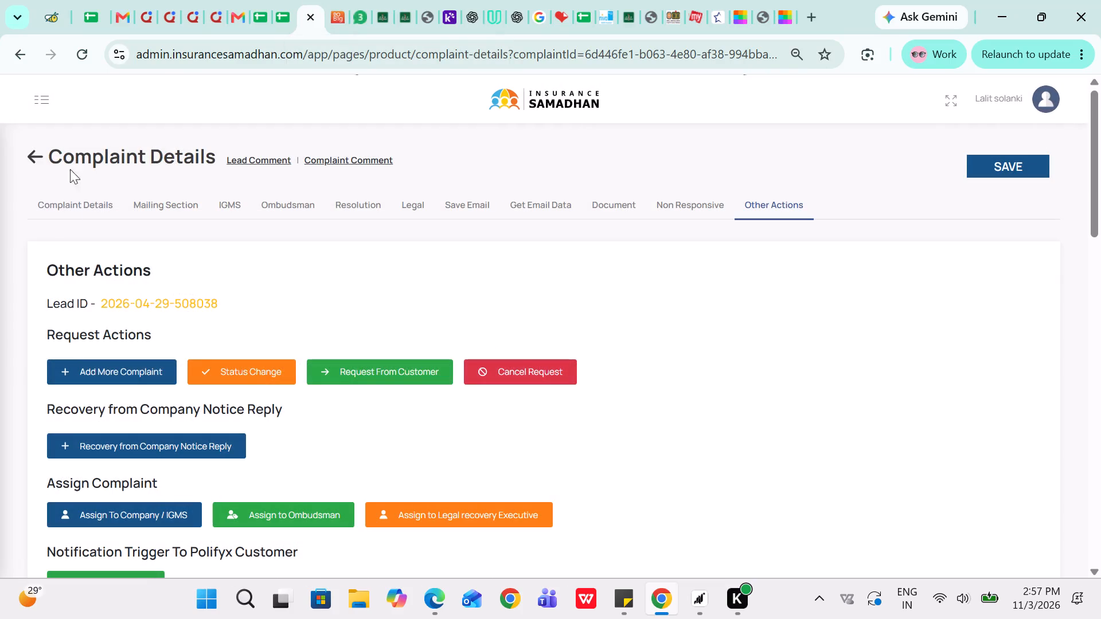
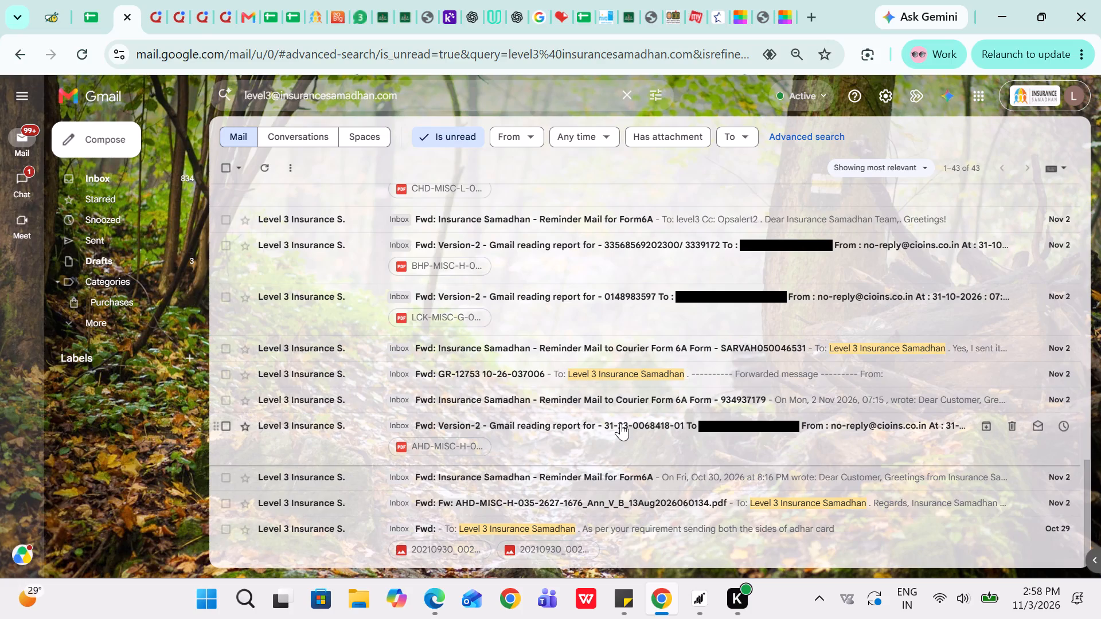
Look through the unread Level 3 Insurance Samadhan search results, from the oldest emails back to the newest.
scroll(574, 293, "down", 3)
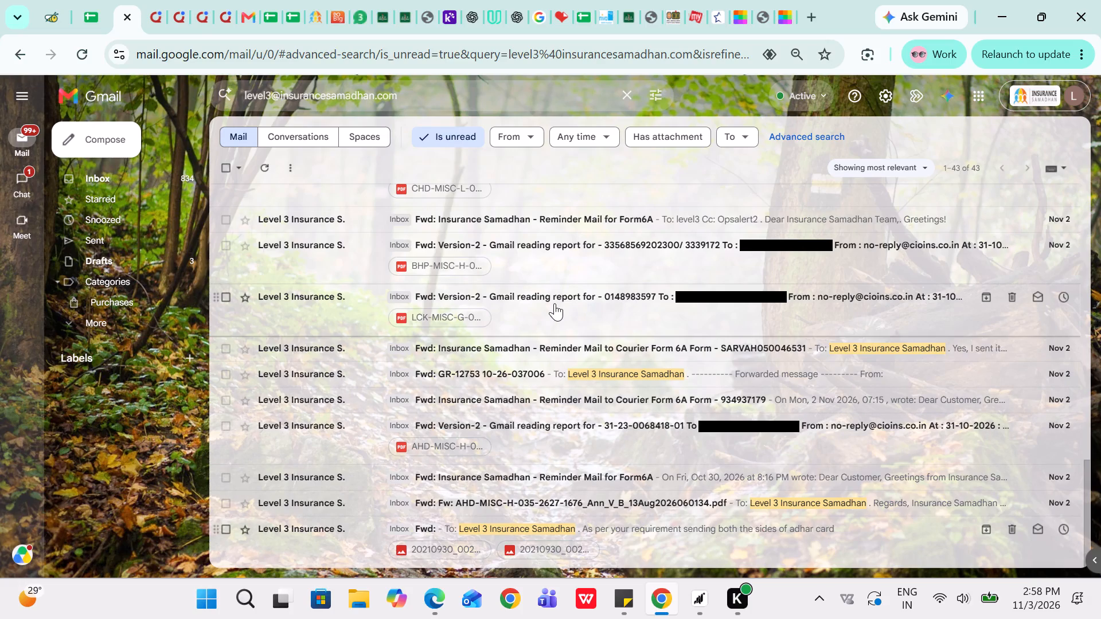
scroll(555, 303, "down", 5)
scroll(553, 307, "up", 9)
scroll(553, 307, "down", 1)
scroll(553, 307, "up", 16)
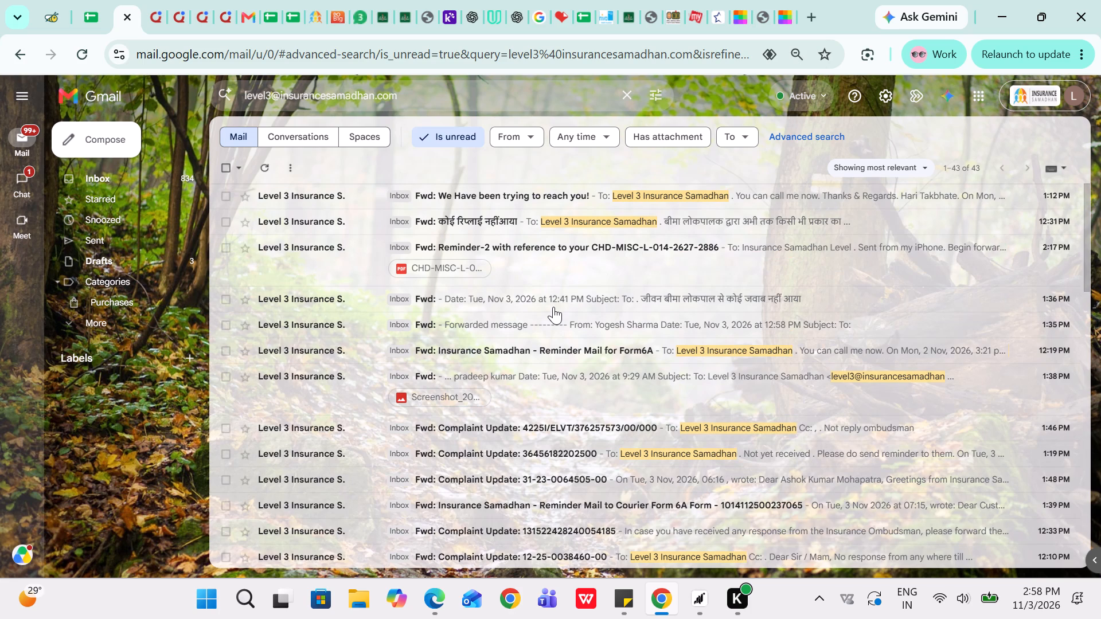